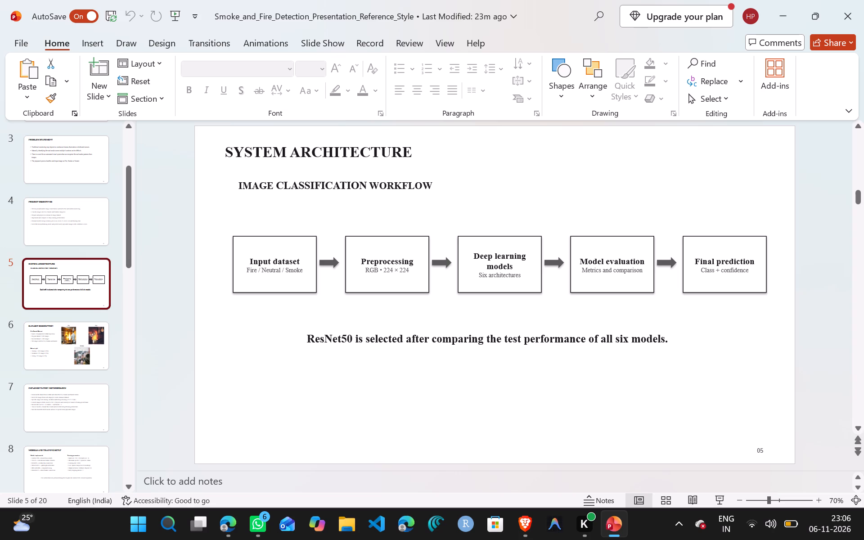
# Review the slides from the Introduction through System Architecture, Dataset Description and training setup up to Model Accuracy Comparison.
pyautogui.click(317, 261)
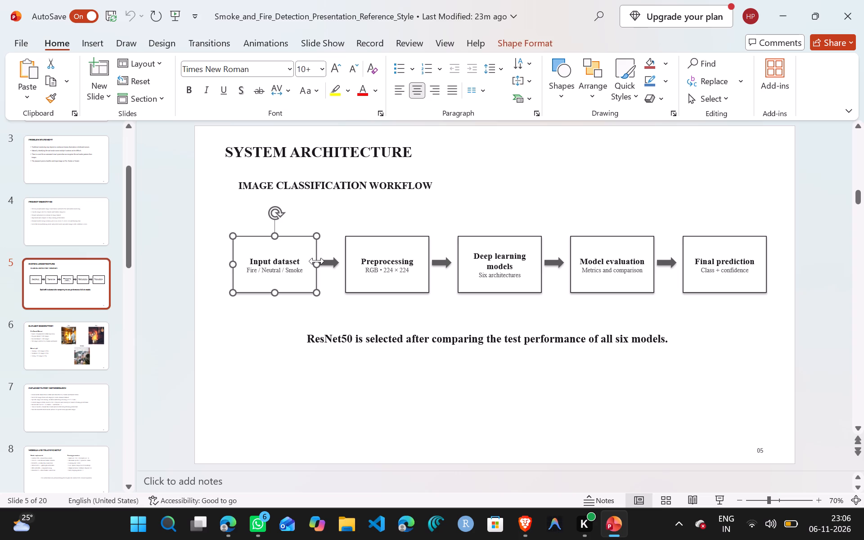
pyautogui.click(344, 219)
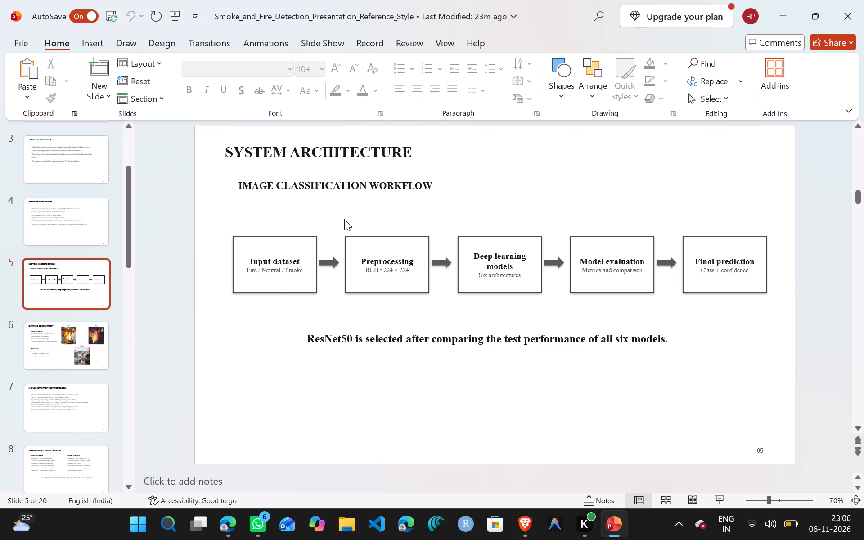
pyautogui.scroll(5, 74, 194)
pyautogui.click(79, 216)
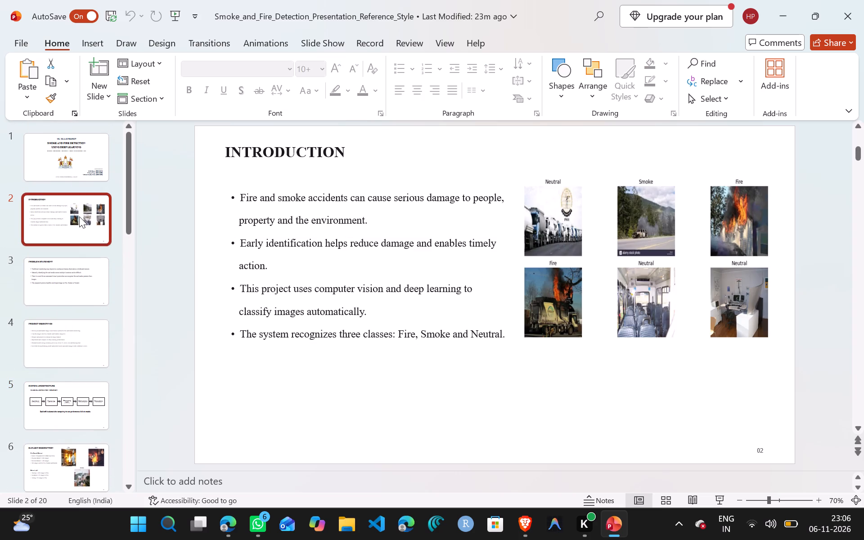
pyautogui.press('Down')
pyautogui.press('Down')
pyautogui.press('Down')
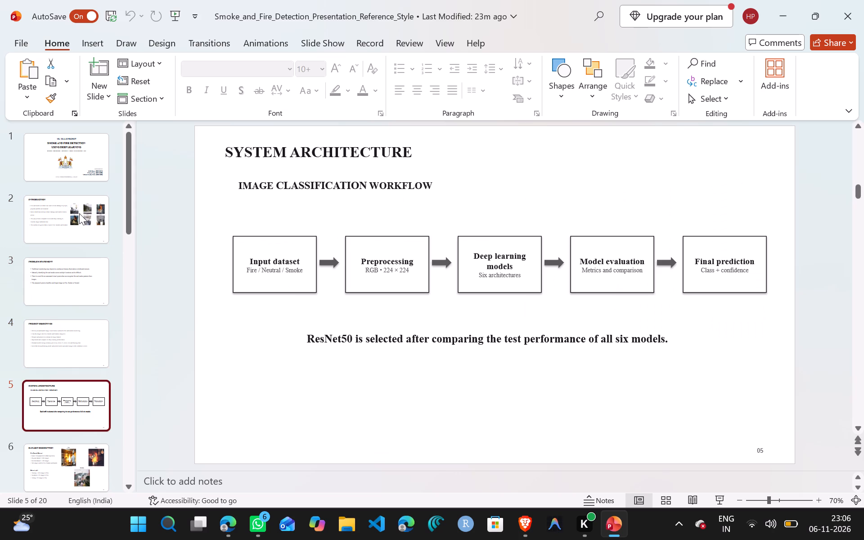
pyautogui.press('Down')
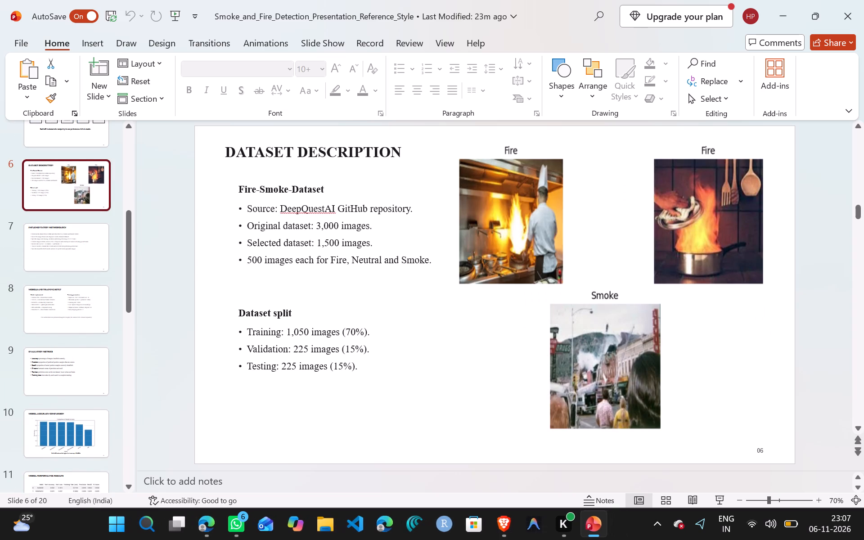
pyautogui.press('Down')
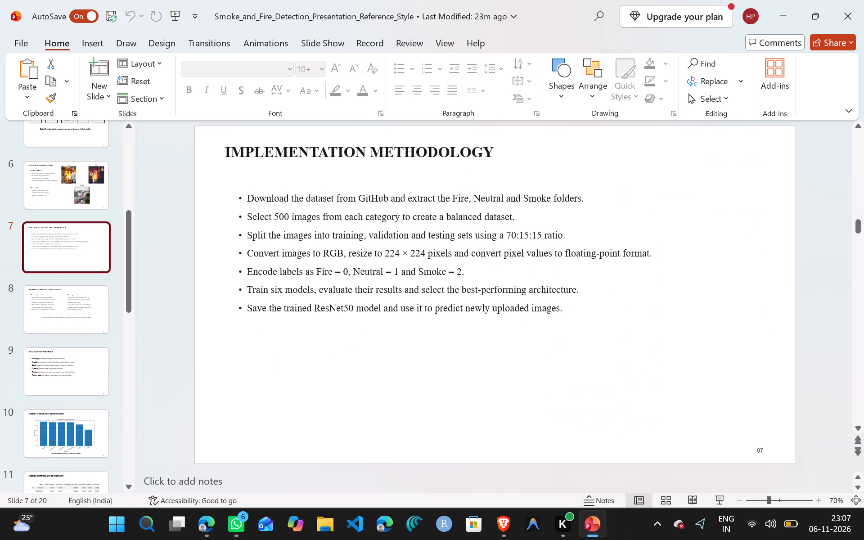
pyautogui.press('Down')
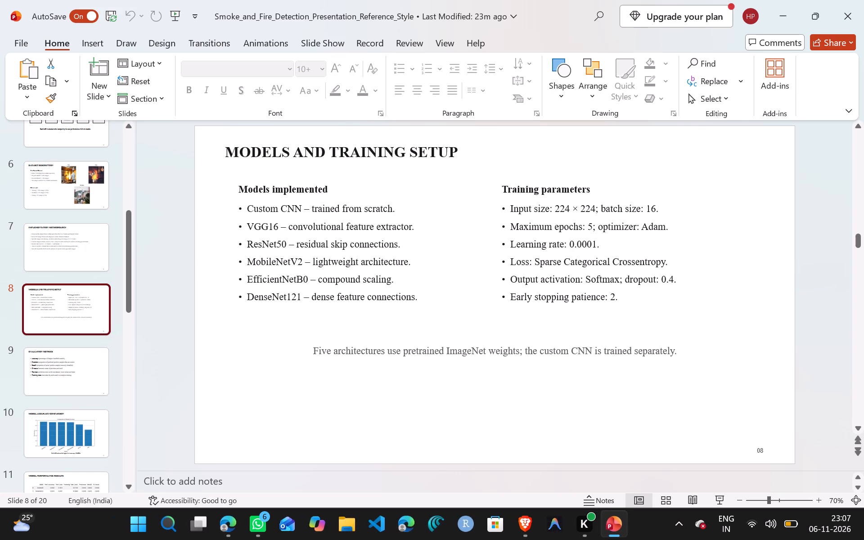
pyautogui.press('Down')
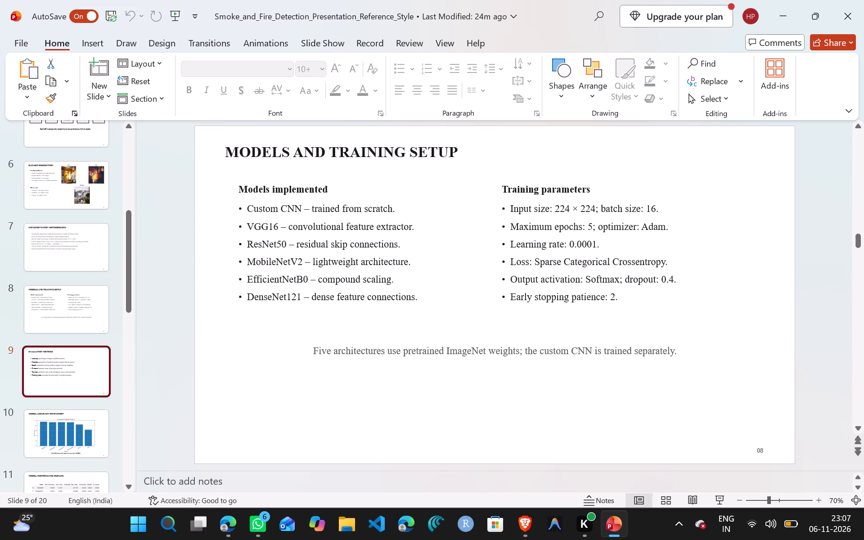
pyautogui.press('Down')
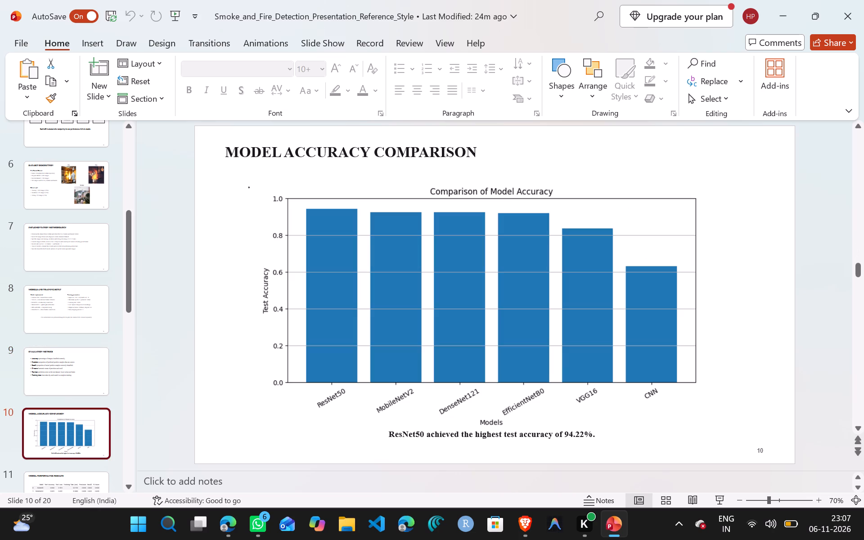
# Nudge the accuracy comparison chart on slide 10 slightly upward.
pyautogui.click(612, 280)
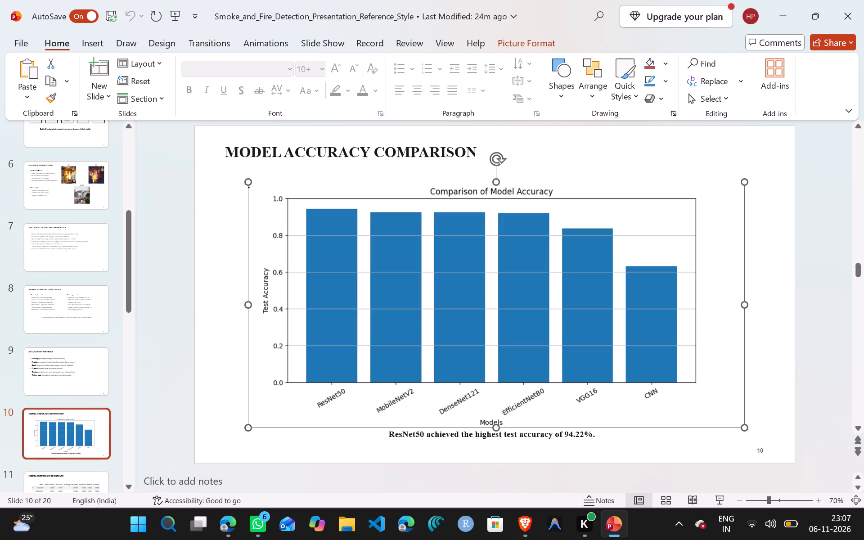
pyautogui.press('Up')
pyautogui.press('Up')
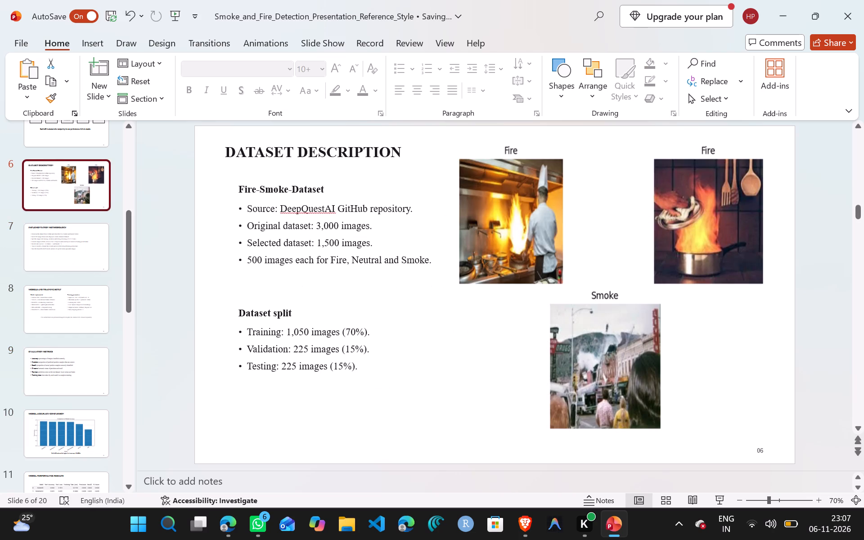
# Review the slides from Evaluation Metrics through the performance charts and confusion matrix to the prediction examples.
pyautogui.press('Down')
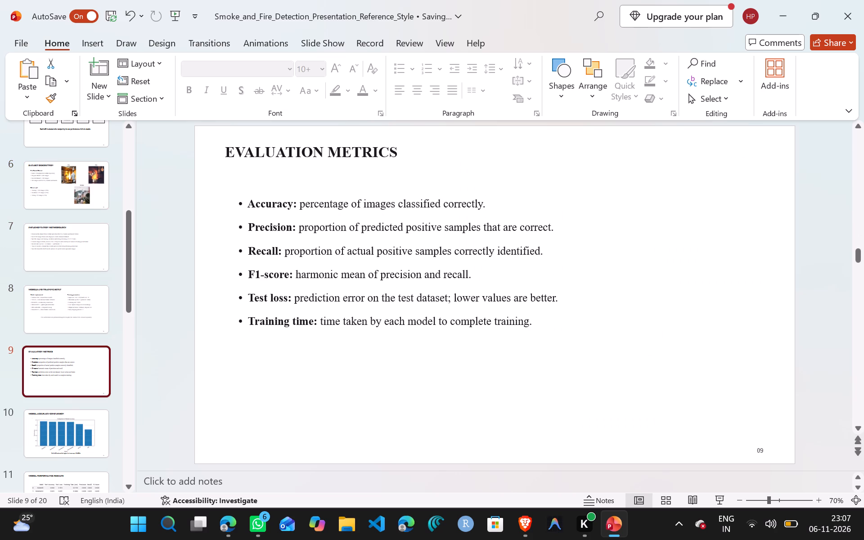
pyautogui.press('Down')
pyautogui.press('Down')
pyautogui.press('Down')
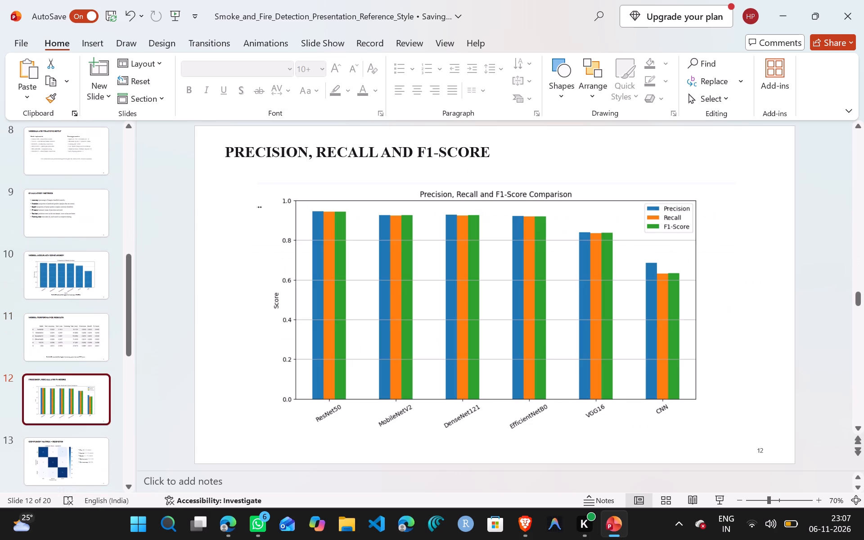
pyautogui.press('Down')
pyautogui.press('Down')
pyautogui.press('Down')
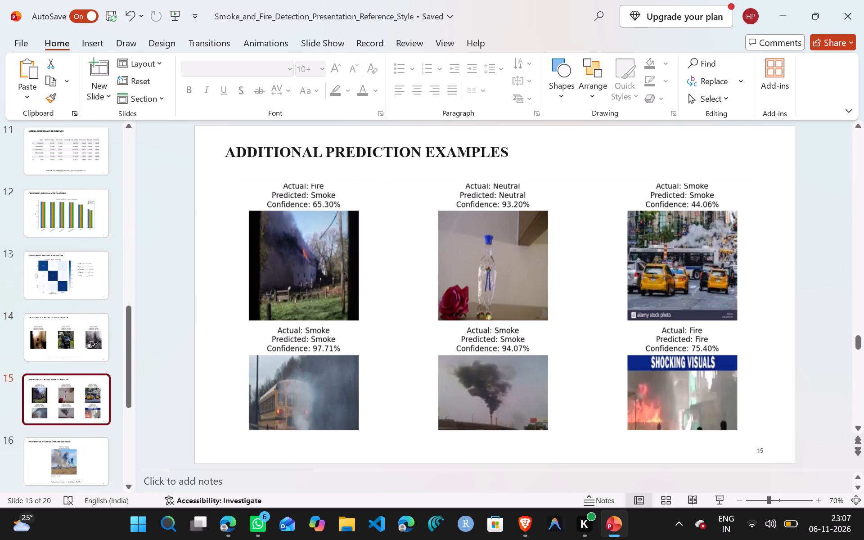
pyautogui.press('Down')
# Go back through the result slides and recheck the Models and Training Setup and Evaluation Metrics slides.
pyautogui.press('Up')
pyautogui.press('Up')
pyautogui.press('Up')
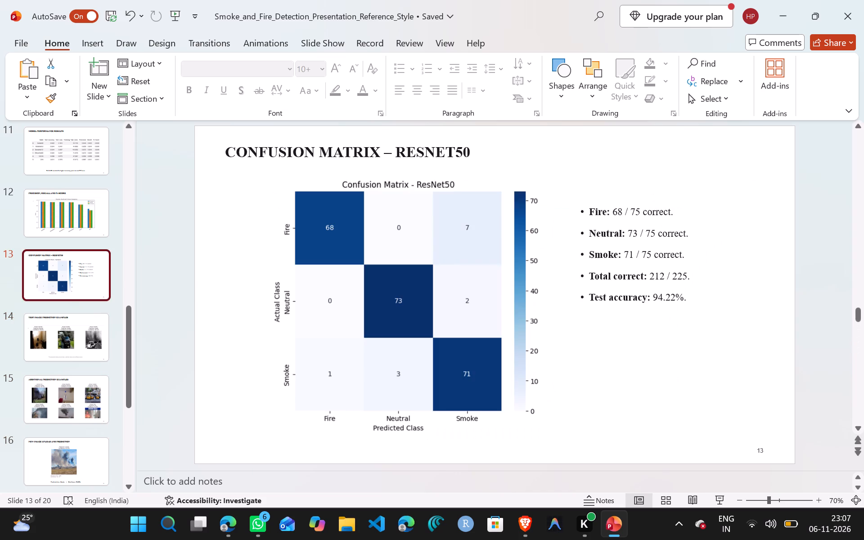
pyautogui.press('Up')
pyautogui.press('Up')
pyautogui.press('Up')
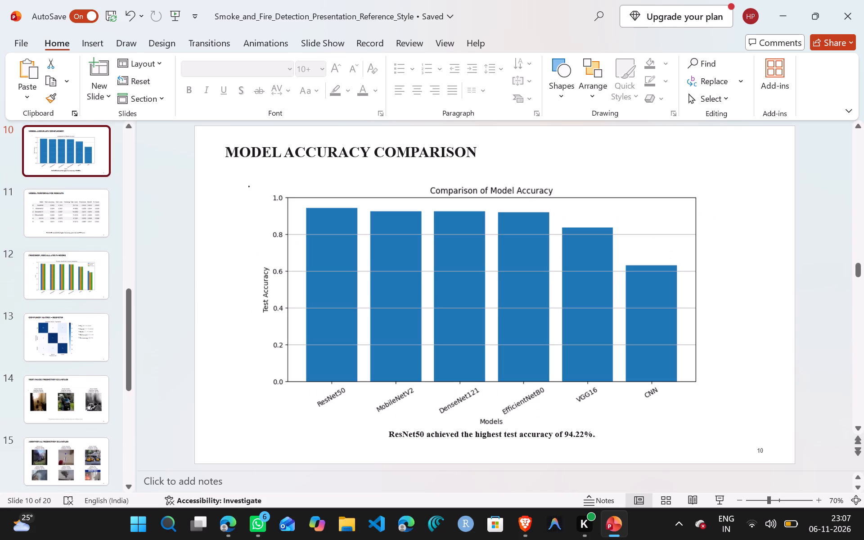
pyautogui.press('Up')
pyautogui.press('Up')
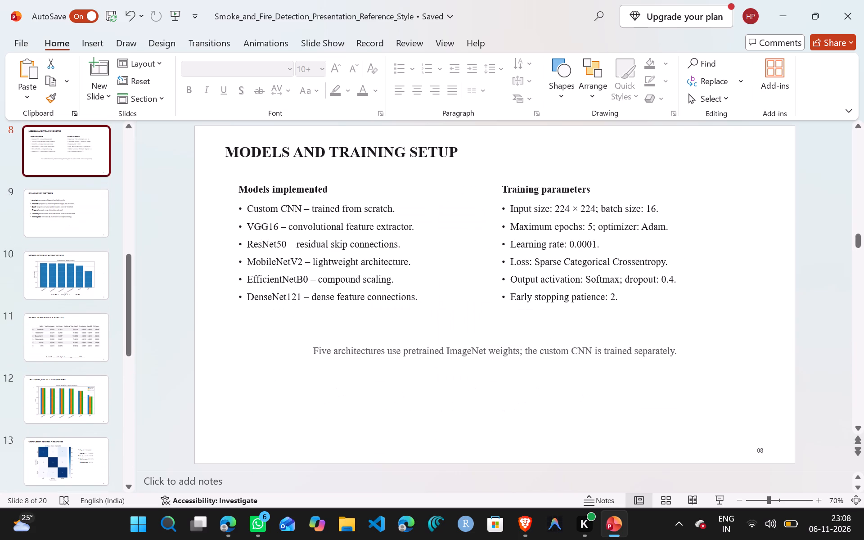
pyautogui.press('Up')
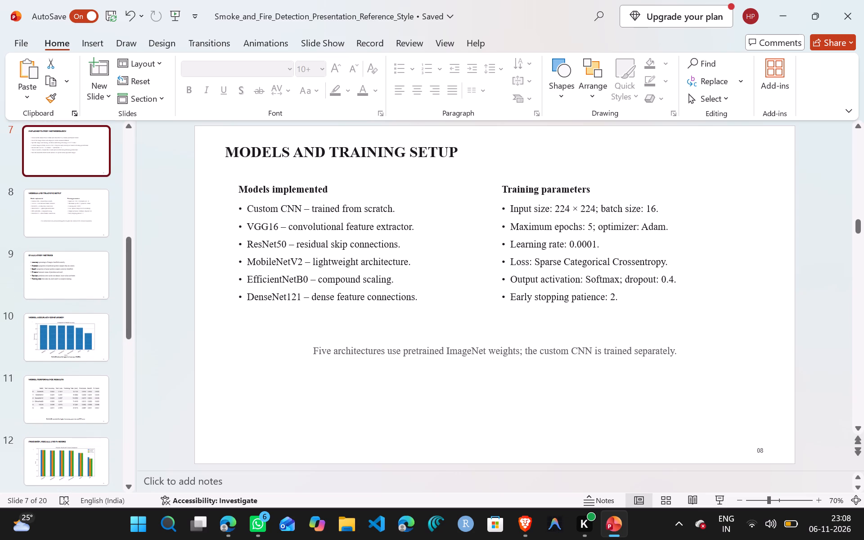
pyautogui.press('Down')
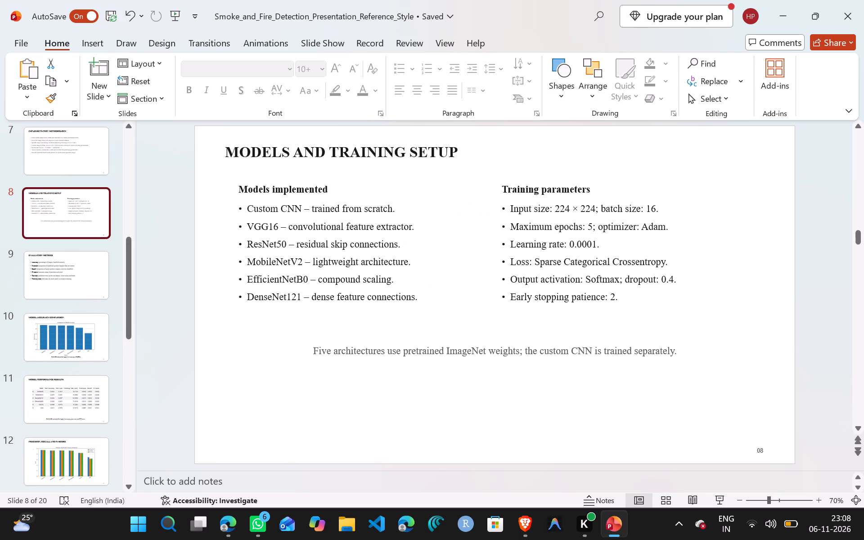
pyautogui.press('Down')
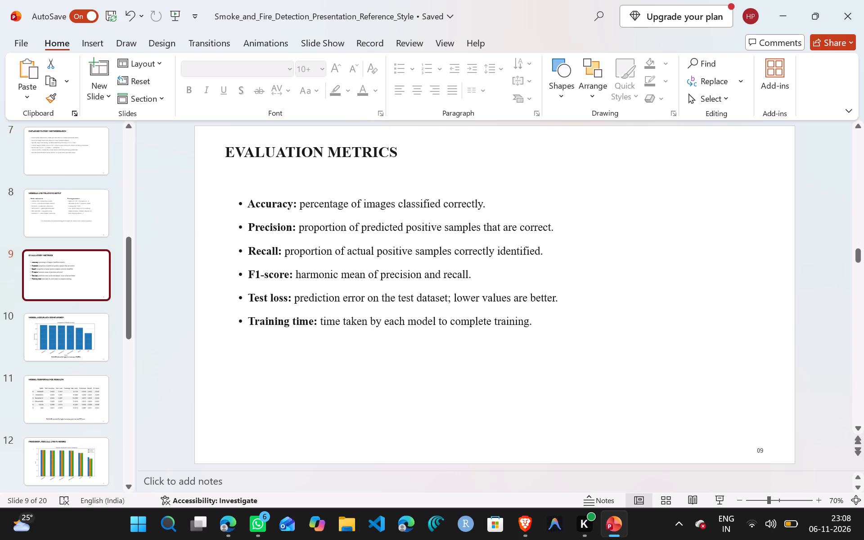
pyautogui.press('Up')
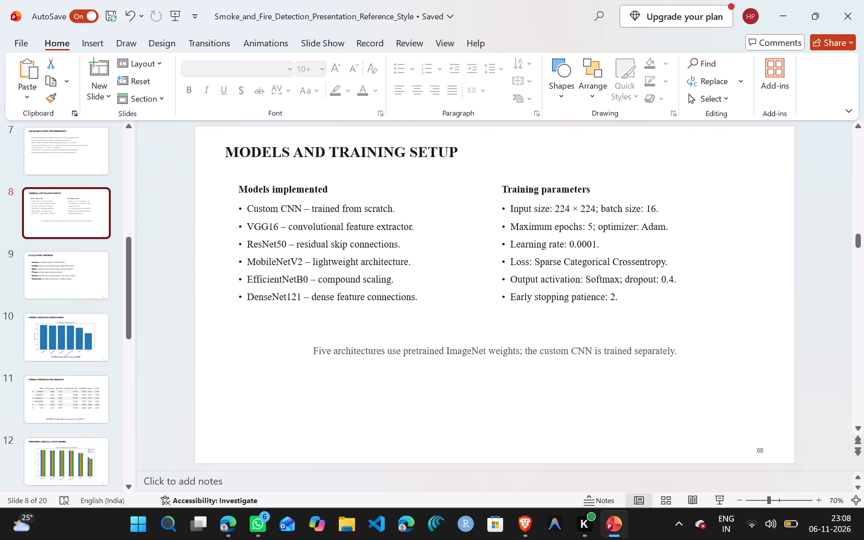
pyautogui.press('Down')
pyautogui.press('Down')
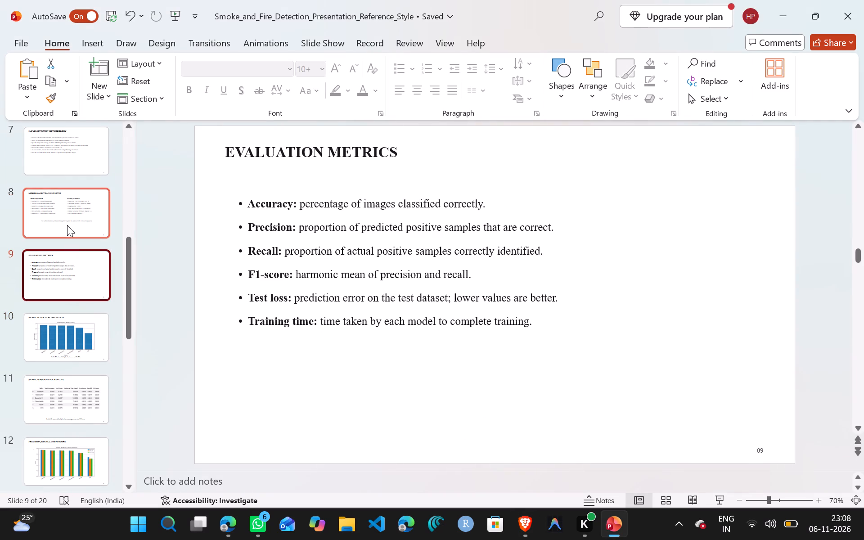
pyautogui.click(67, 225)
pyautogui.press('Up')
pyautogui.press('Up')
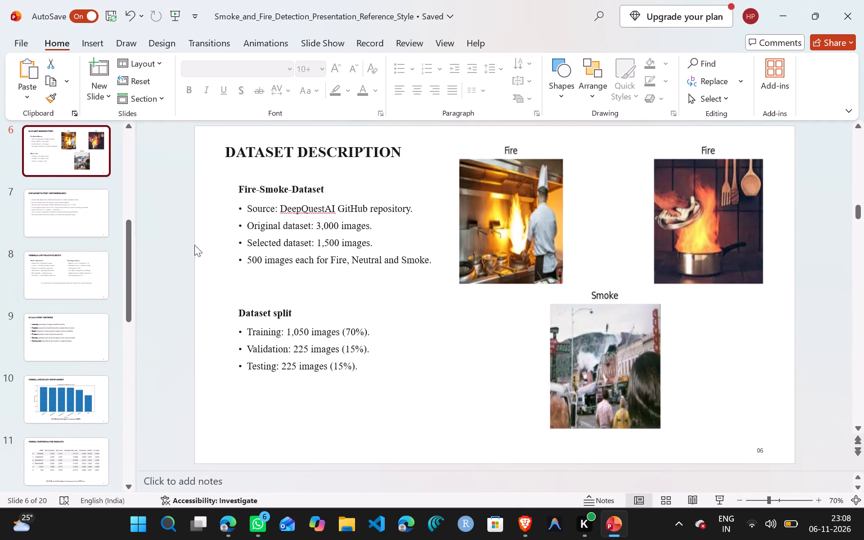
pyautogui.click(214, 173)
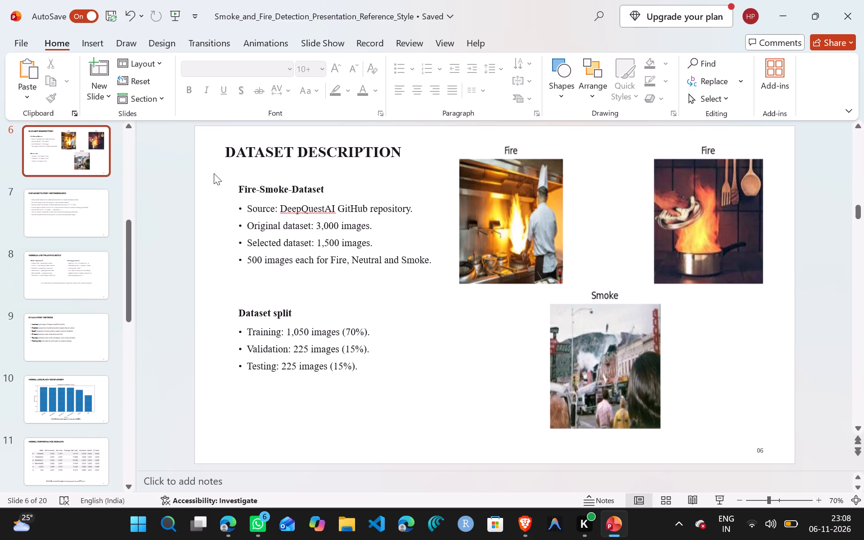
pyautogui.click(243, 174)
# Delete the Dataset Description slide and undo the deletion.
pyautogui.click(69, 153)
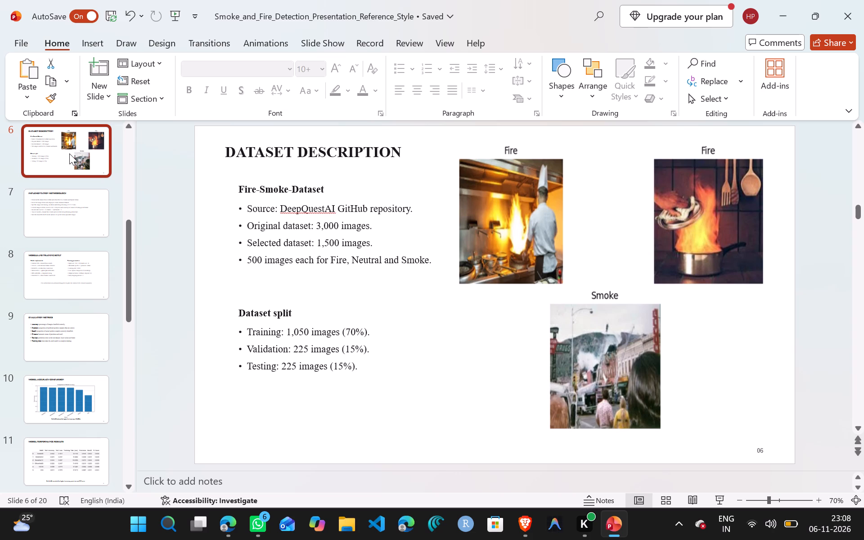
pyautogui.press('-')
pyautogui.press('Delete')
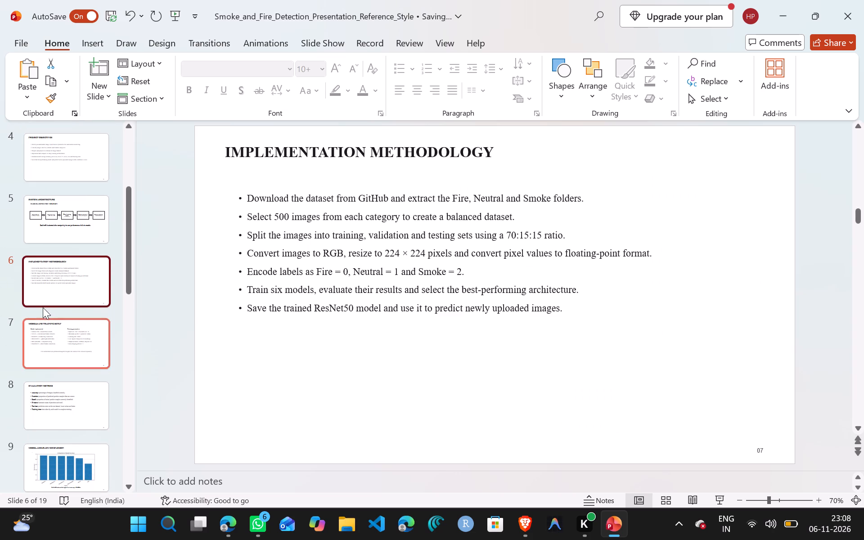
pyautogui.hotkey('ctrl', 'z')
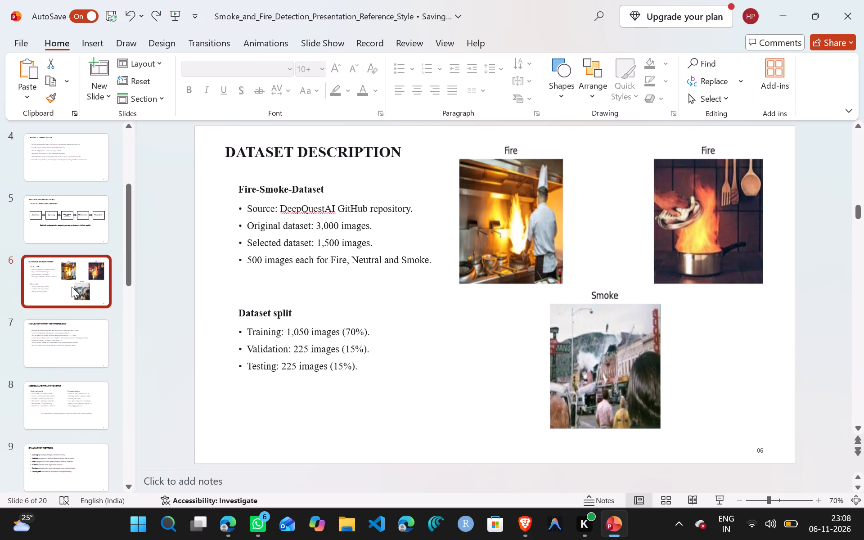
# Delete the Dataset Description slide from the presentation.
pyautogui.press('BackSpace')
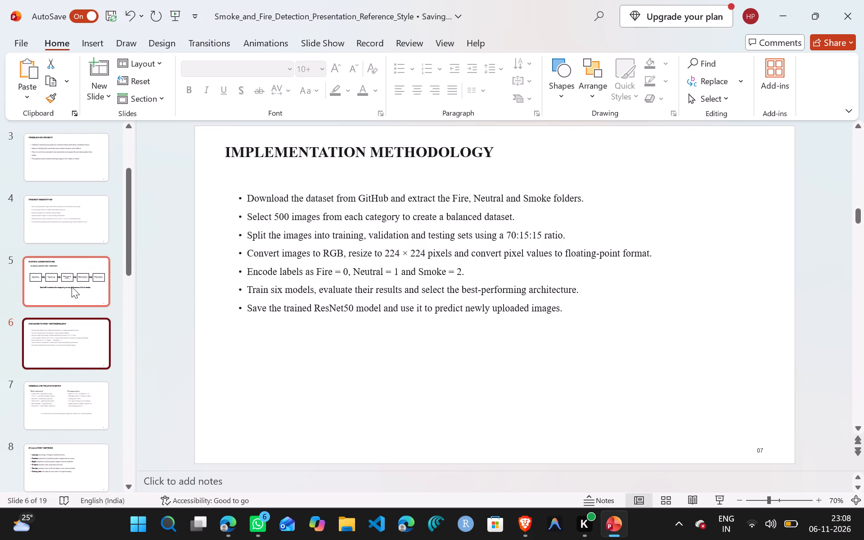
# Look through the remaining slide thumbnails and open the Advantages and Limitations slide.
pyautogui.scroll(3, 90, 206)
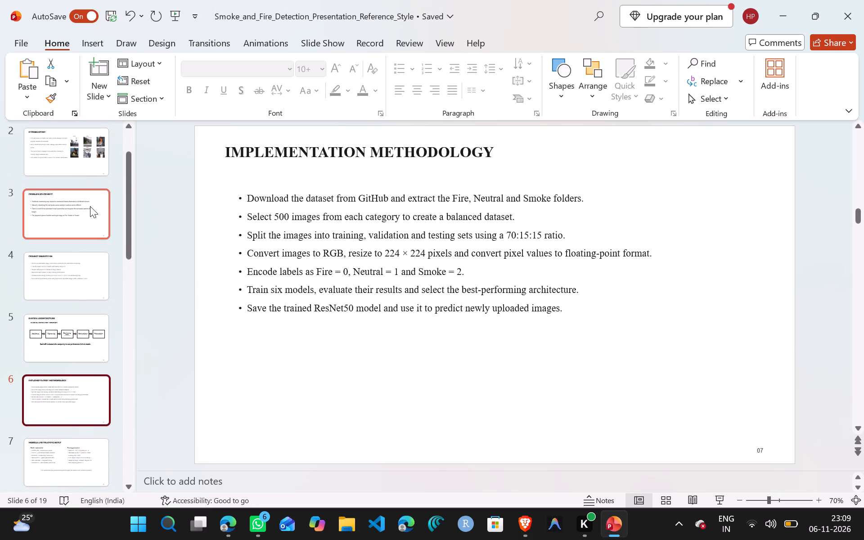
pyautogui.scroll(2, 90, 206)
pyautogui.scroll(-5, 90, 206)
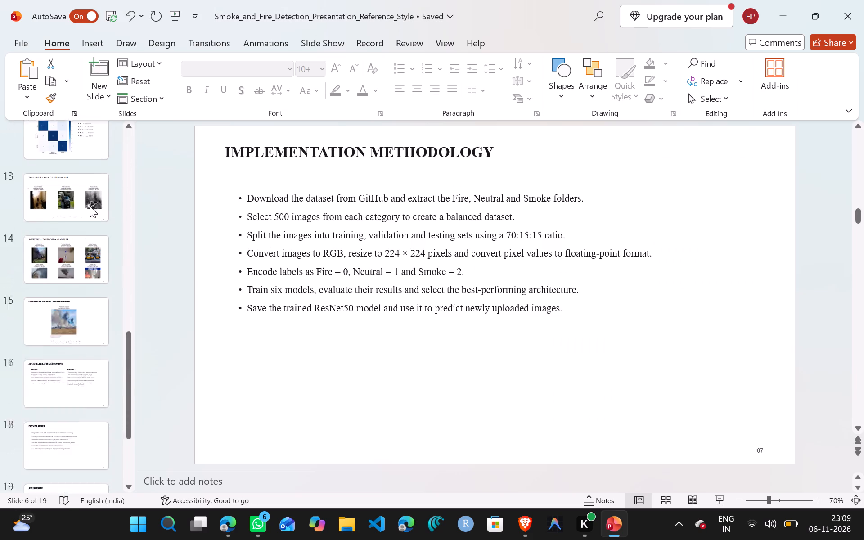
pyautogui.scroll(1, 90, 206)
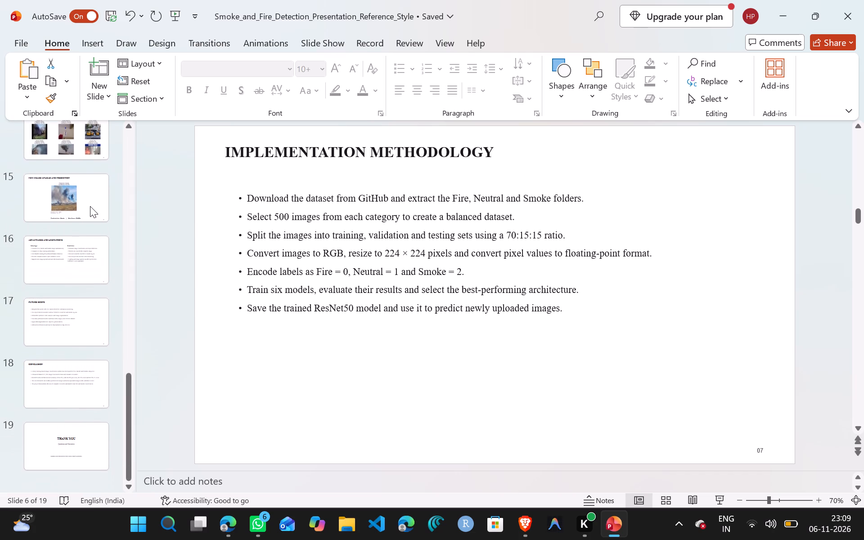
pyautogui.click(82, 251)
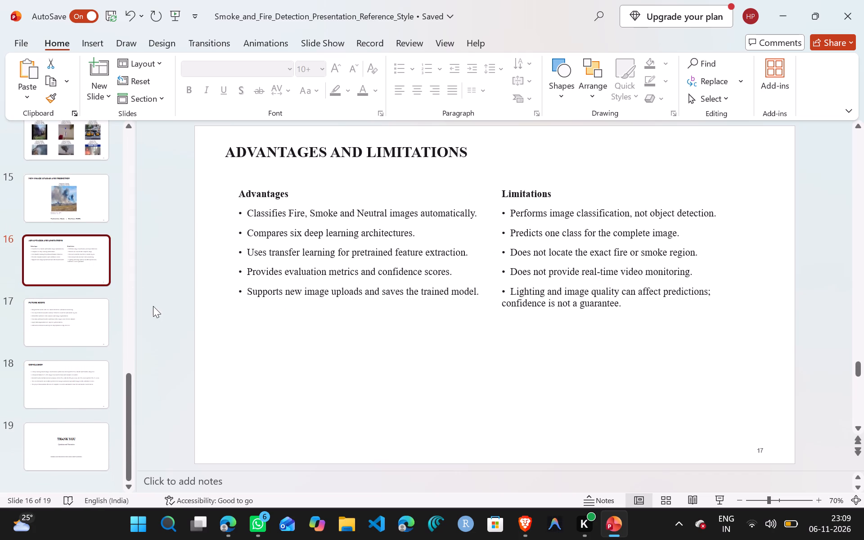
# Move "confidence is not a guarantee." in the last Limitations bullet onto its own line and indent it by three spaces.
pyautogui.click(503, 305)
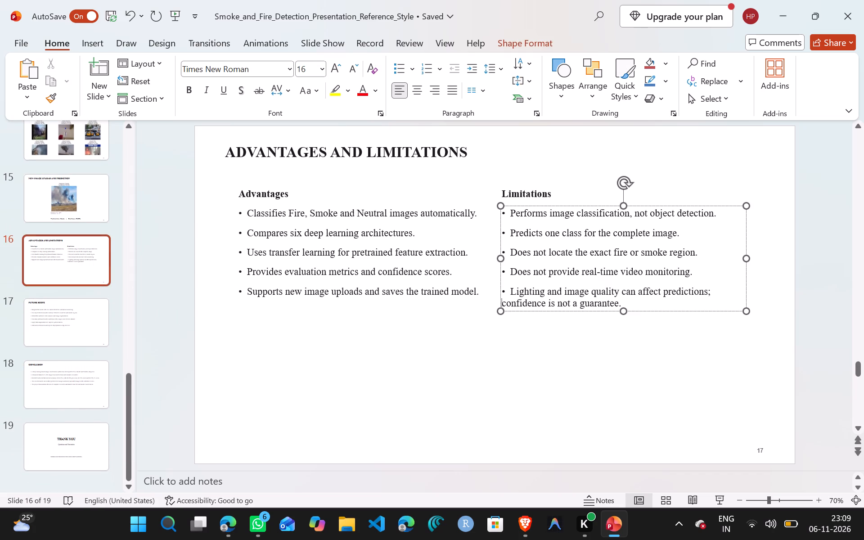
pyautogui.press('BackSpace')
pyautogui.press('Return')
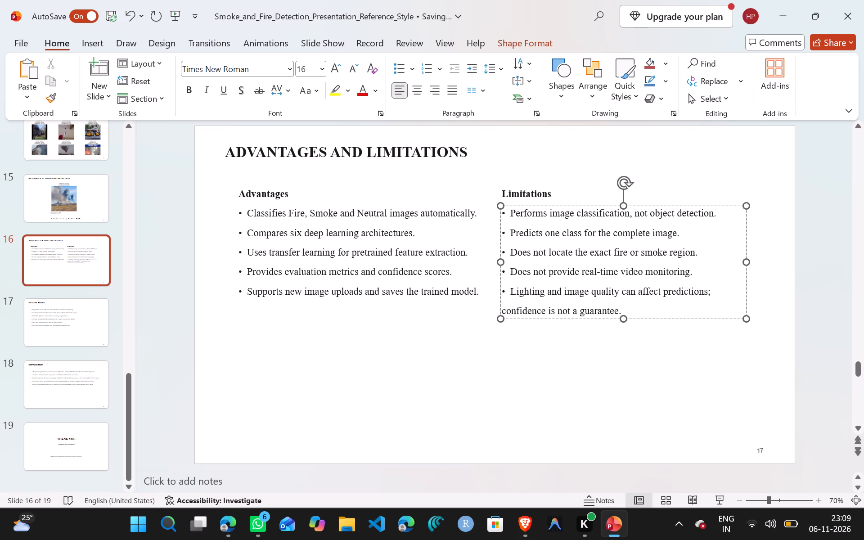
pyautogui.press('space')
pyautogui.press('space')
pyautogui.press('space')
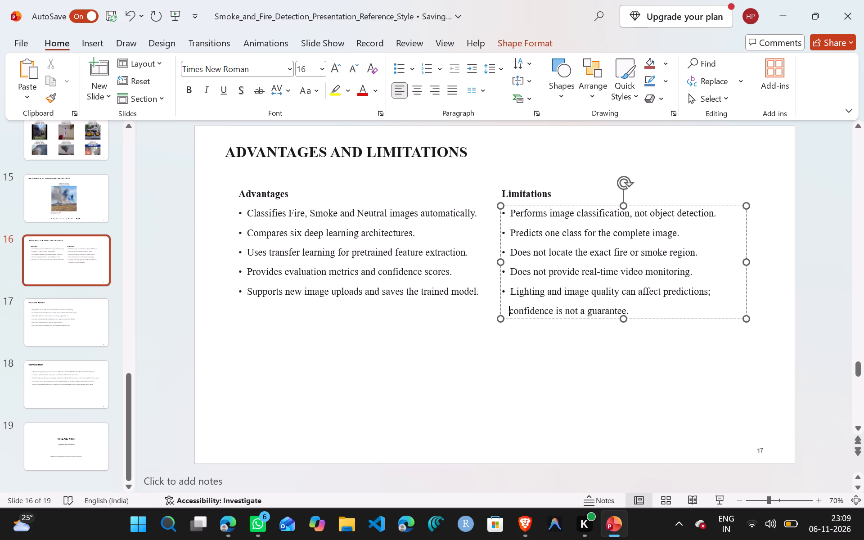
pyautogui.click(431, 390)
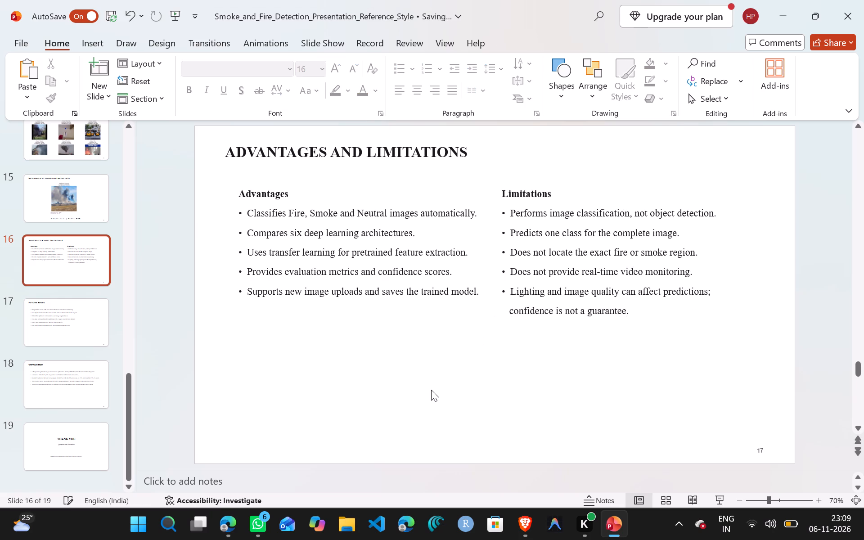
# Look through the closing slides from Future Scope to Thank You.
pyautogui.click(65, 306)
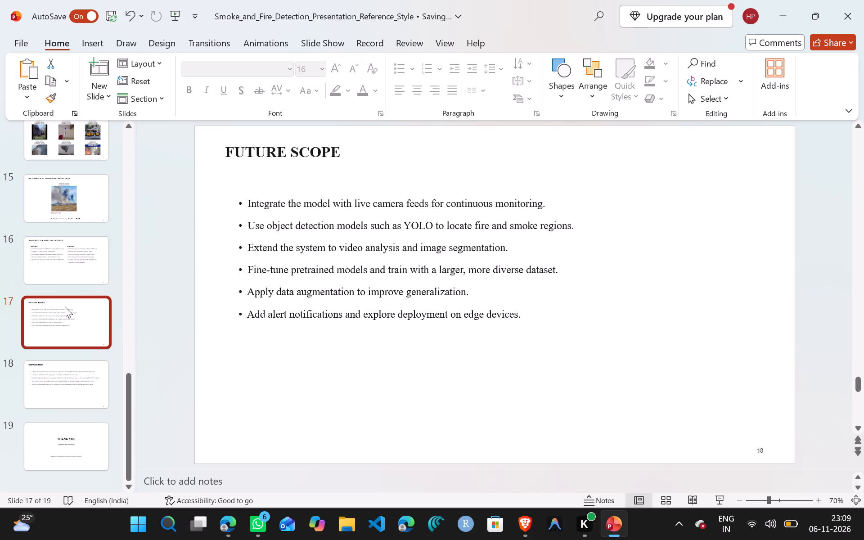
pyautogui.press('Down')
pyautogui.press('Down')
pyautogui.press('Down')
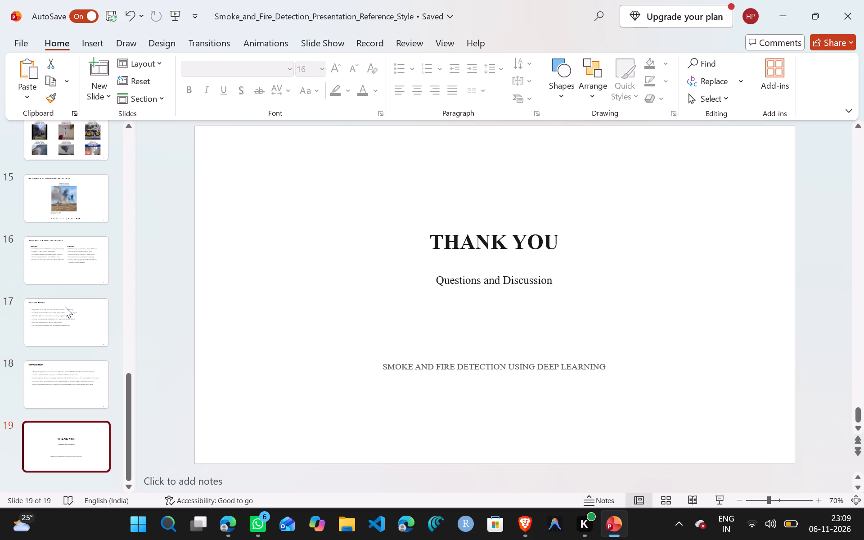
# Review the slides backwards from Thank You to slide 3, checking the prediction, results and metrics slides.
pyautogui.press('Up')
pyautogui.press('Up')
pyautogui.press('Up')
pyautogui.press('Up')
pyautogui.press('Up')
pyautogui.press('Up')
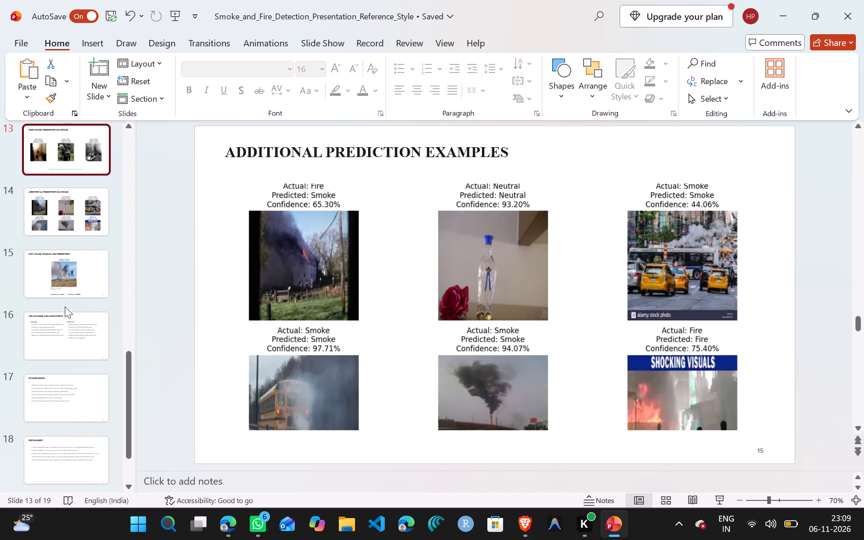
pyautogui.press('Up')
pyautogui.press('Down')
pyautogui.press('Up')
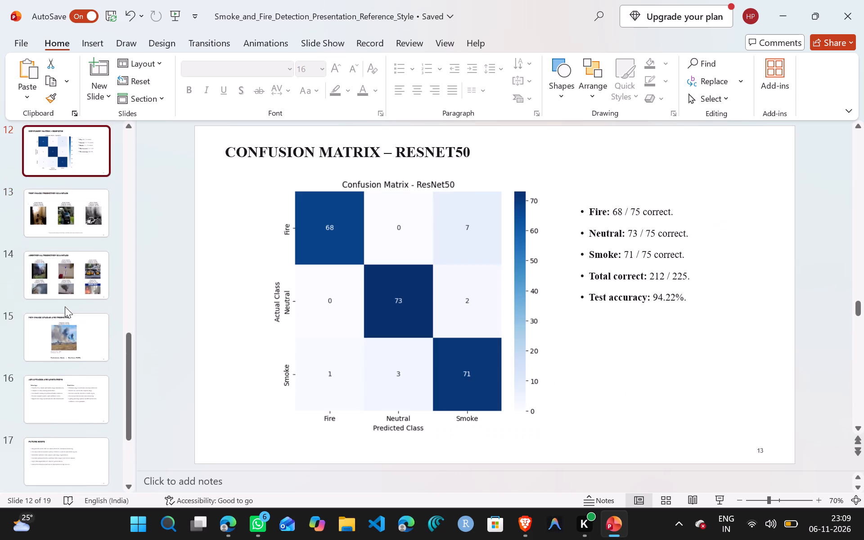
pyautogui.press('Up')
pyautogui.press('Up')
pyautogui.press('Up')
pyautogui.press('Up')
pyautogui.press('Up')
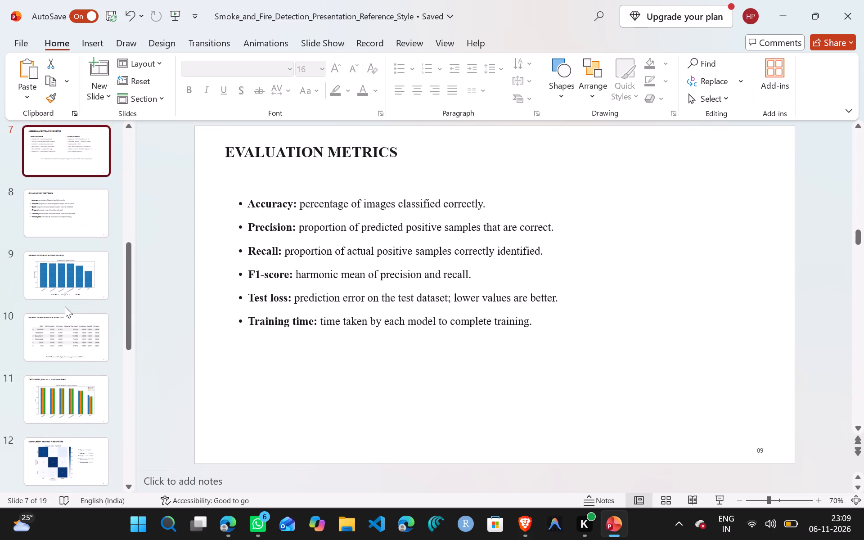
pyautogui.press('Up')
pyautogui.press('Up')
pyautogui.press('Up')
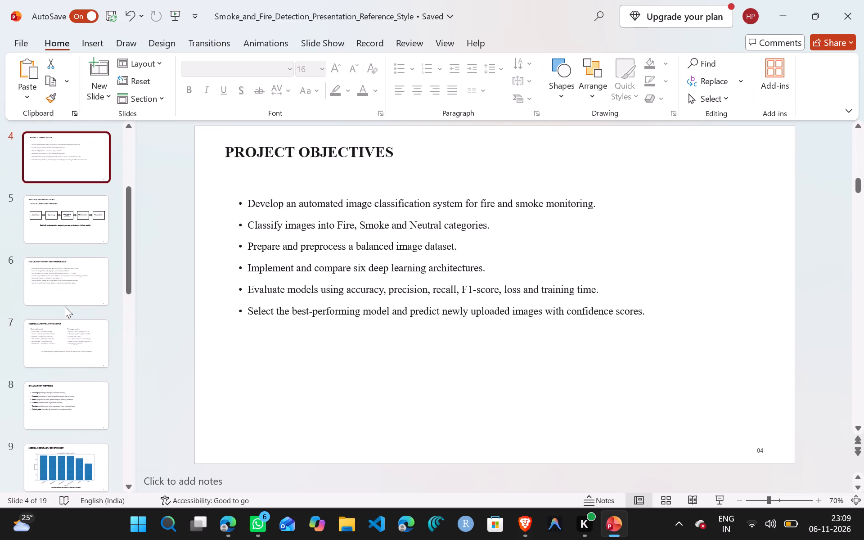
pyautogui.press('Up')
# Review the slides forward from slide 3 through the results and prediction examples to the Conclusion slide.
pyautogui.press('Down')
pyautogui.press('Down')
pyautogui.press('Down')
pyautogui.press('Down')
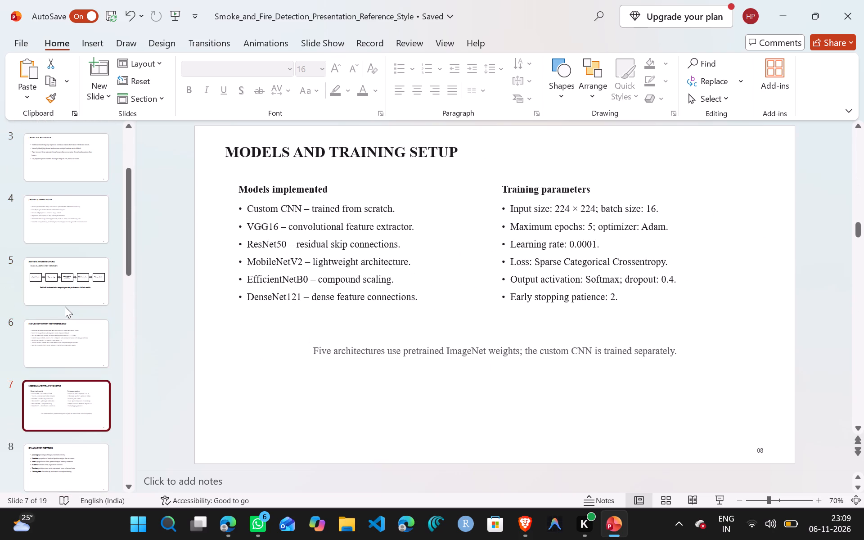
pyautogui.press('Down')
pyautogui.press('Up')
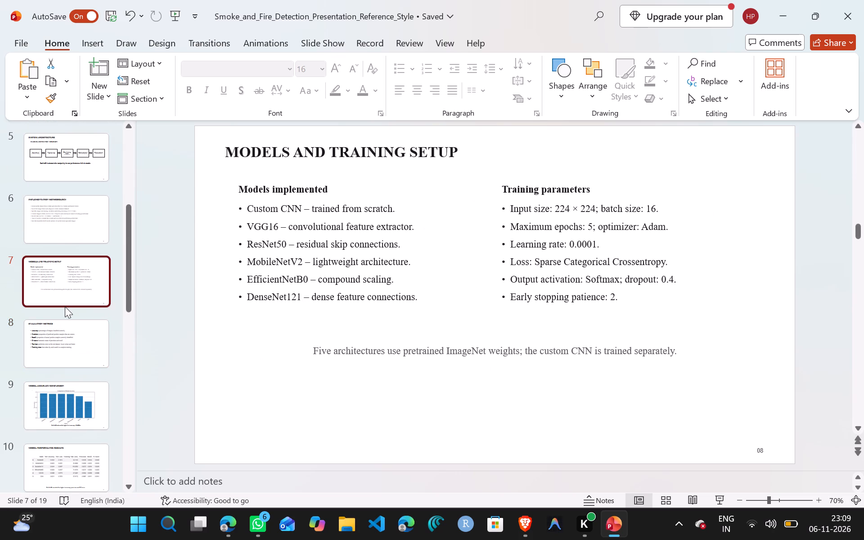
pyautogui.press('Down')
pyautogui.press('Down')
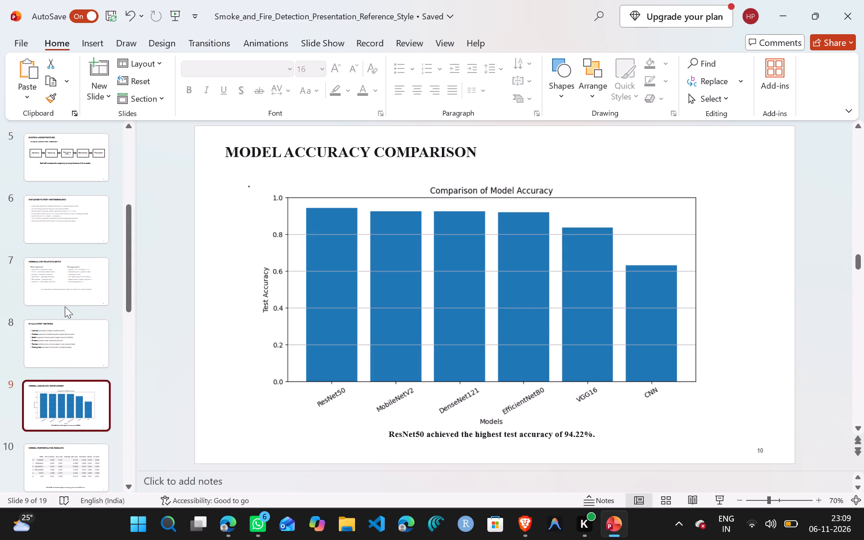
pyautogui.press('Down')
pyautogui.press('Down')
pyautogui.press('Down')
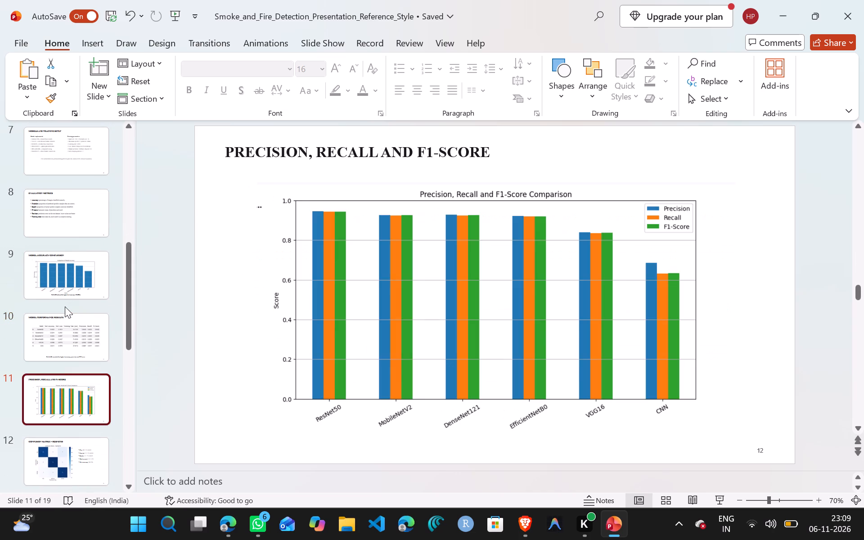
pyautogui.press('Down')
pyautogui.press('Down')
pyautogui.press('Down')
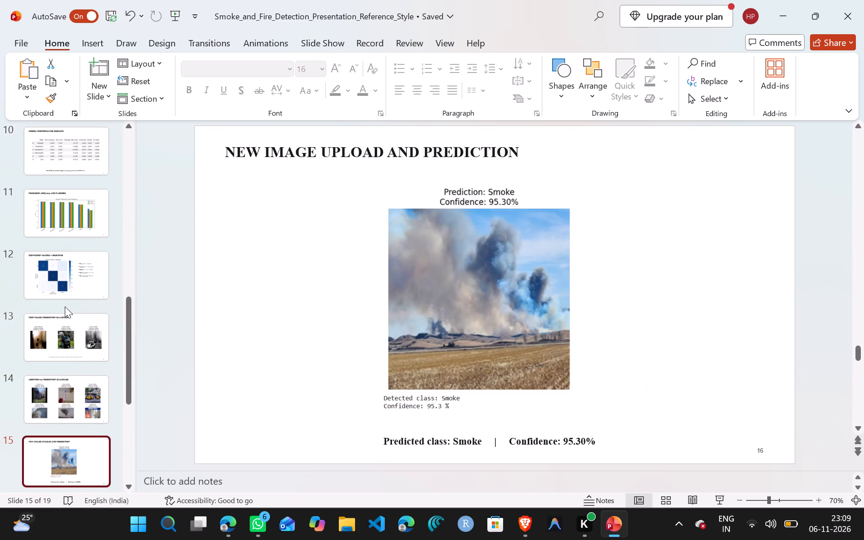
pyautogui.press('Down')
pyautogui.press('Down')
pyautogui.press('Down')
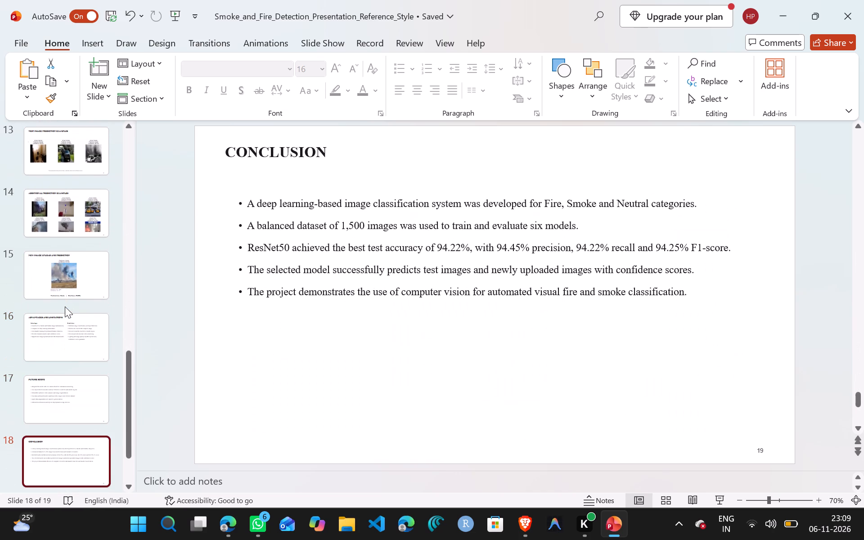
# Go back through the slides from Conclusion to Models and Training Setup and examine them.
pyautogui.press('Up')
pyautogui.press('Down')
pyautogui.press('Up')
pyautogui.press('Up')
pyautogui.press('Up')
pyautogui.press('Up')
pyautogui.press('Up')
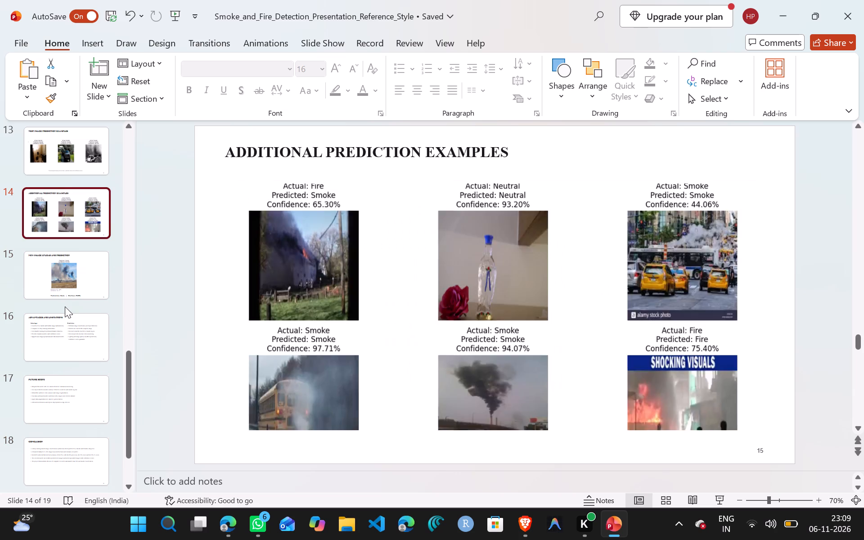
pyautogui.press('Up')
pyautogui.press('Up')
pyautogui.press('Up')
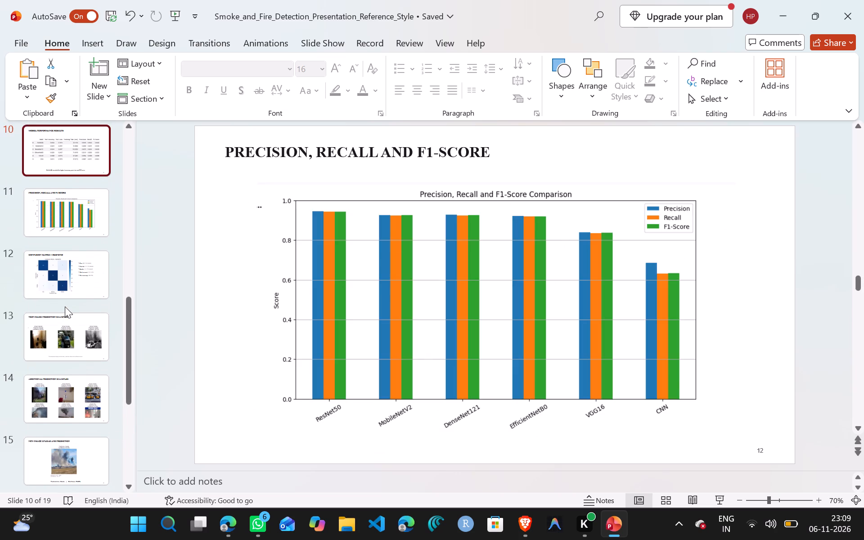
pyautogui.press('Up')
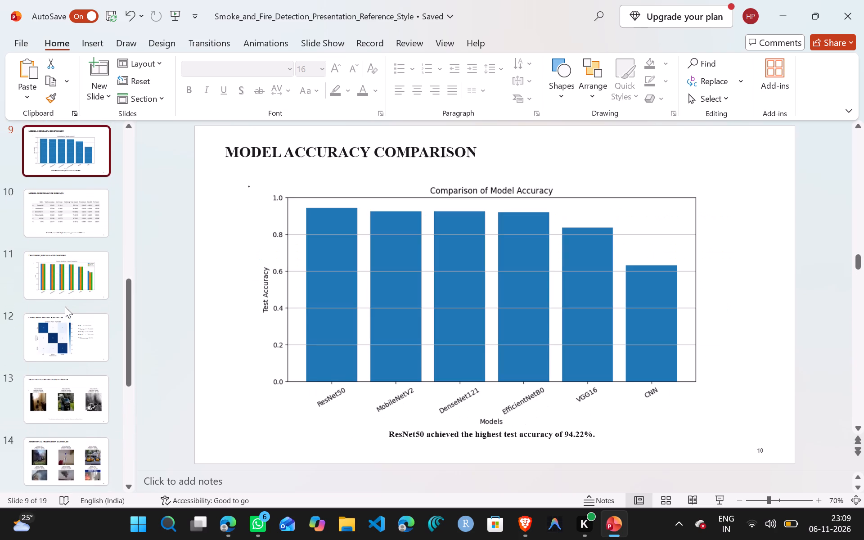
pyautogui.press('Up')
pyautogui.press('Up')
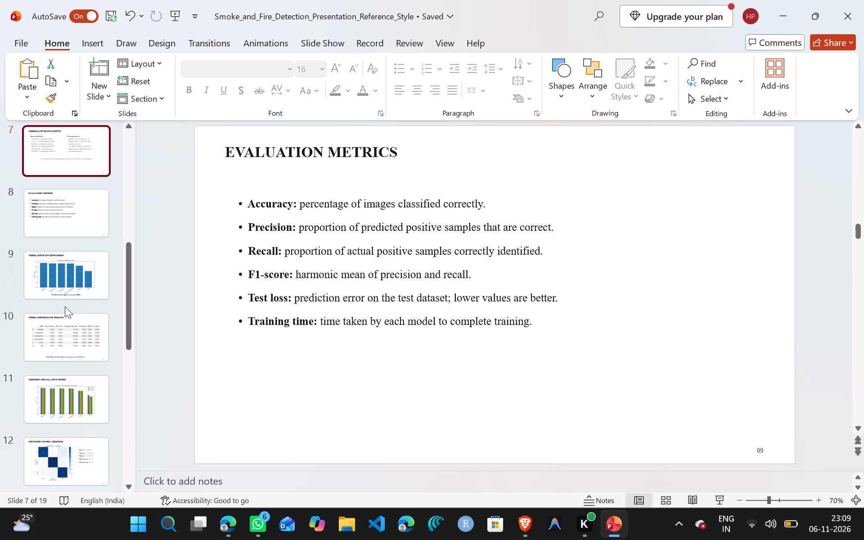
# Examine the slides again from Evaluation Metrics through to the Thank You slide.
pyautogui.press('Down')
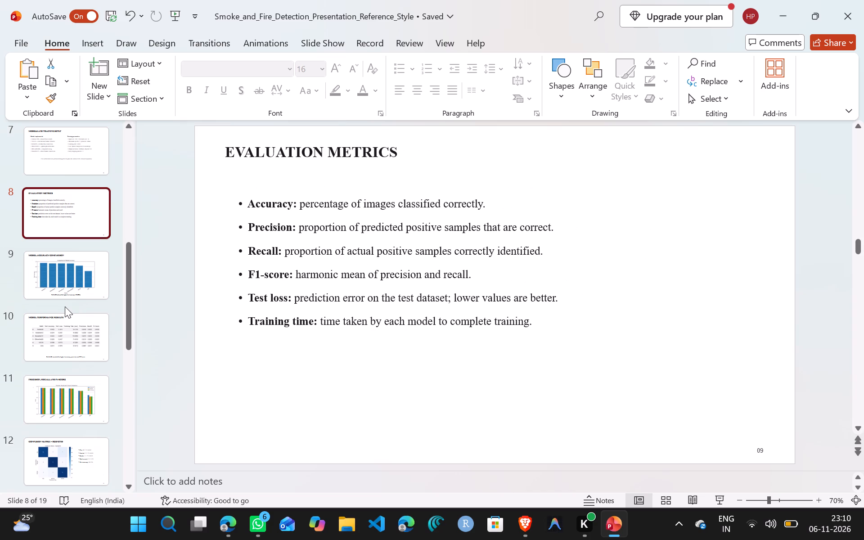
pyautogui.press('Down')
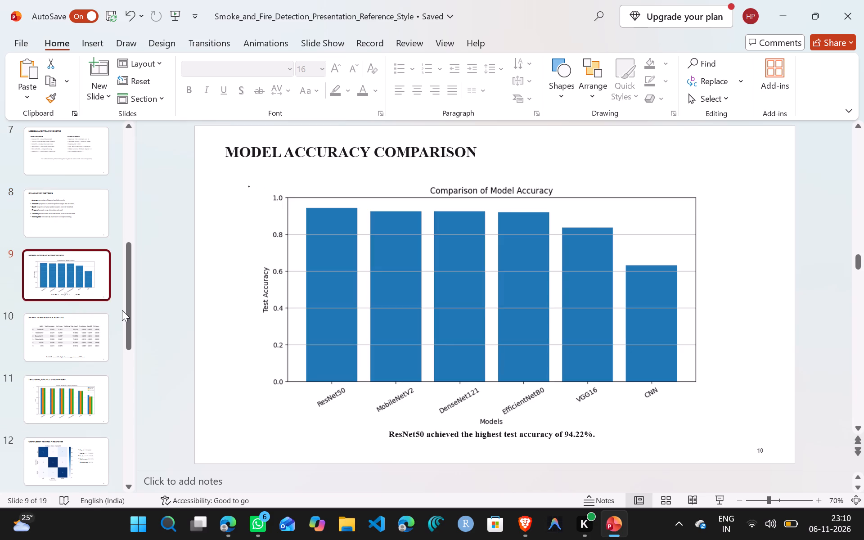
pyautogui.press('Down')
pyautogui.press('Down')
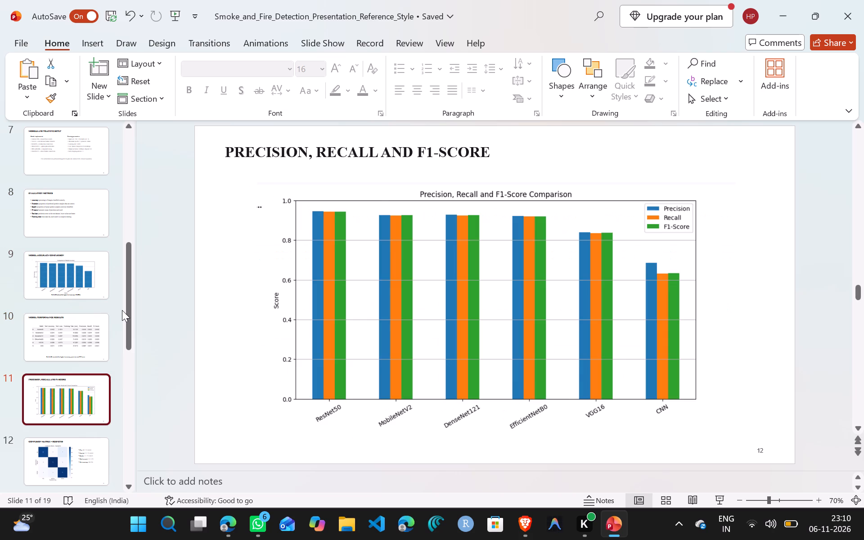
pyautogui.press('Down')
pyautogui.press('Down')
pyautogui.press('Down')
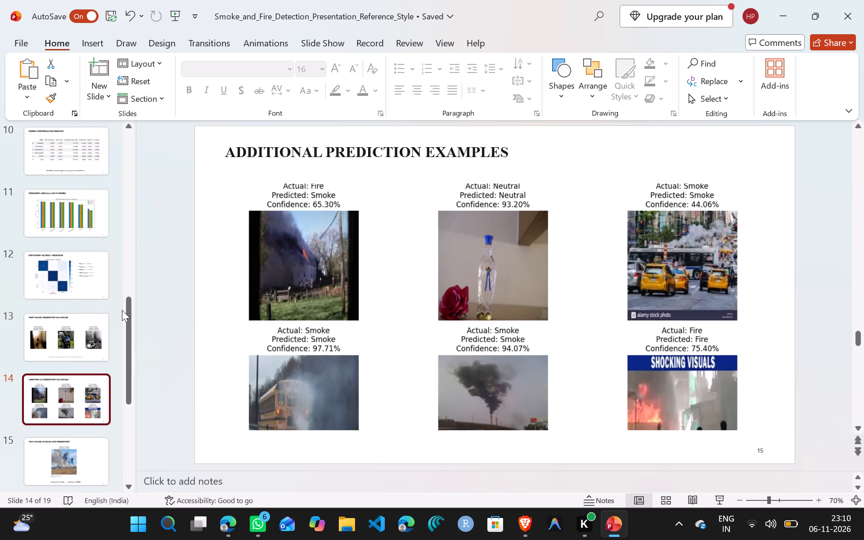
pyautogui.press('Down')
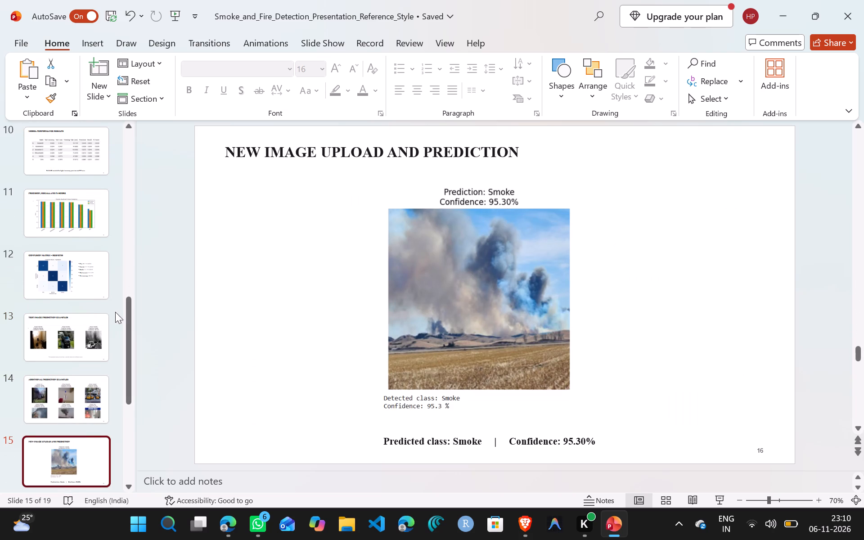
pyautogui.press('Down')
pyautogui.press('Down')
pyautogui.press('Down')
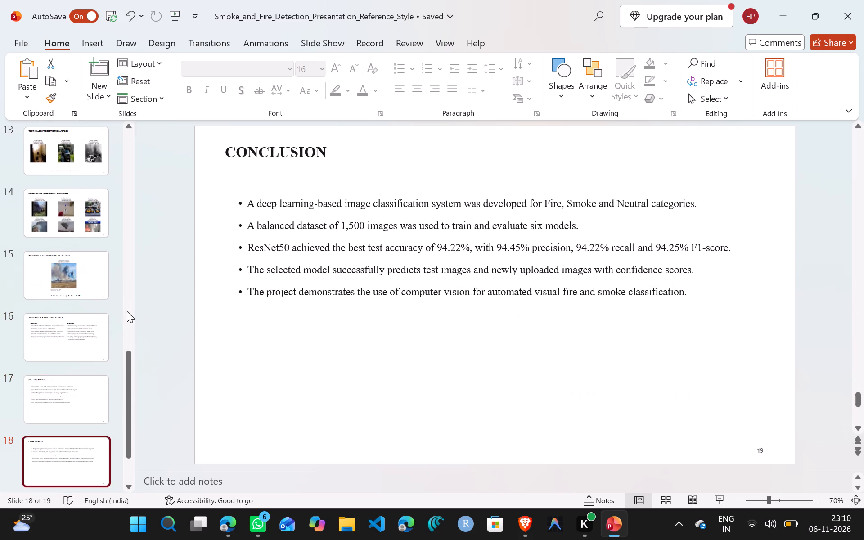
pyautogui.press('Down')
# Look back through the slides from Thank You to the prediction examples on slide 13.
pyautogui.press('Up')
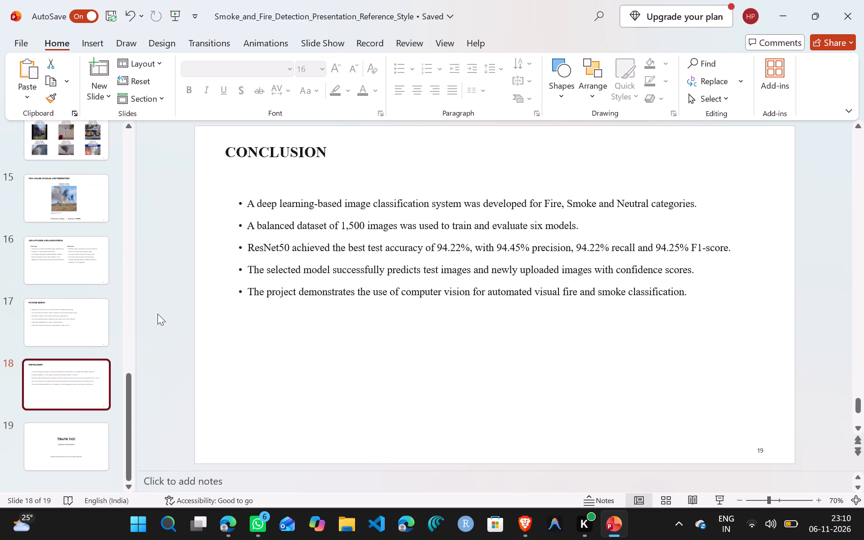
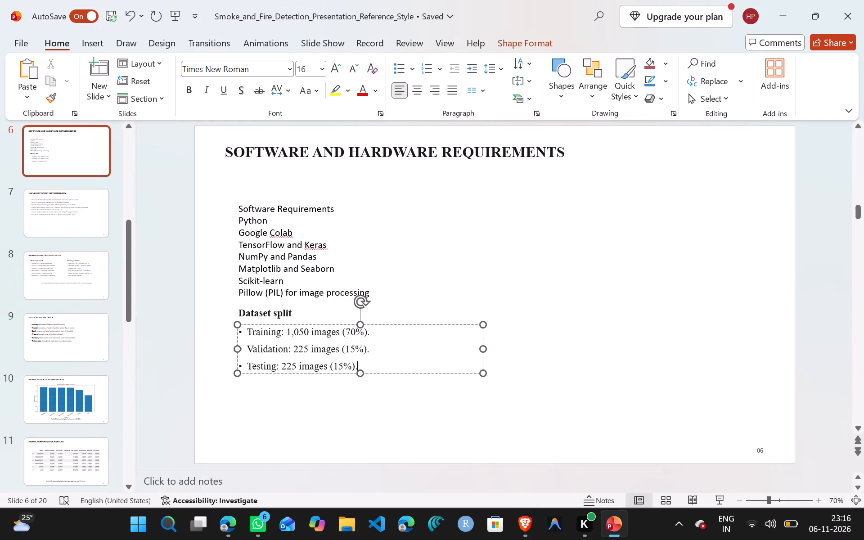
pyautogui.moveTo(363, 364); pyautogui.dragTo(176, 243)
pyautogui.hotkey('ctrl', 'v')
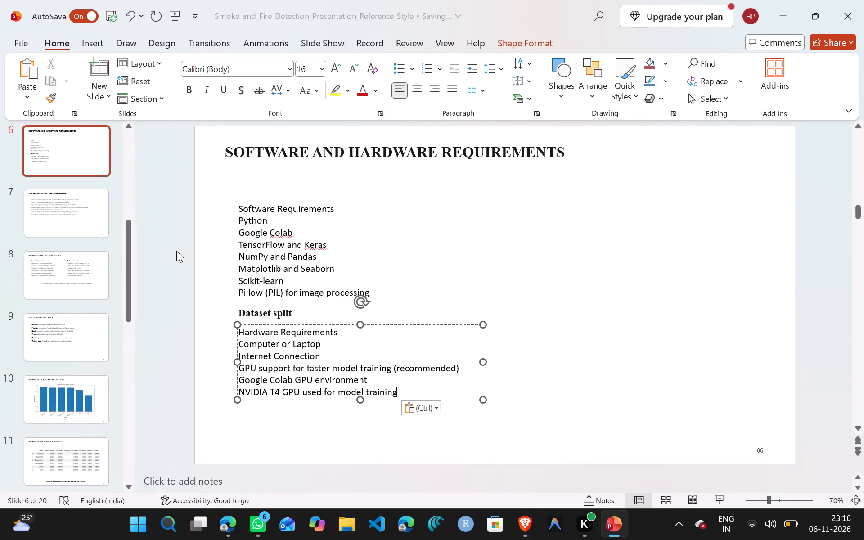
pyautogui.click(300, 311)
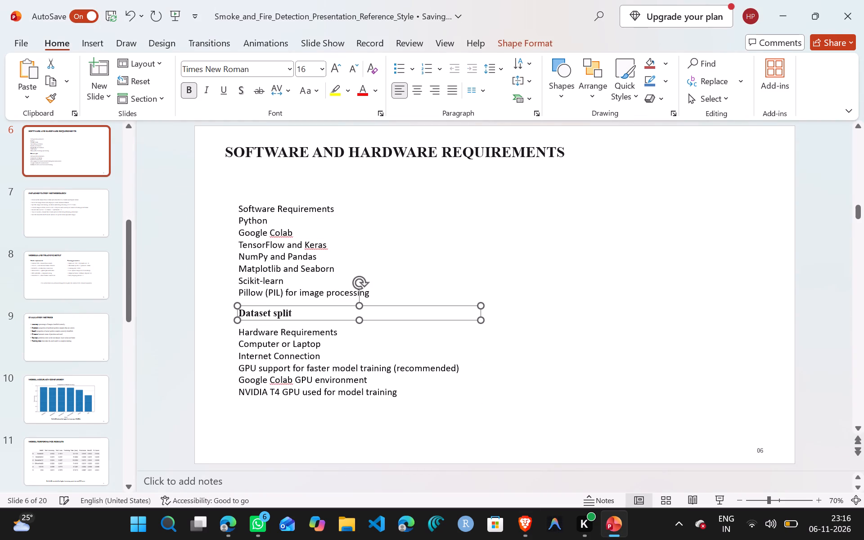
pyautogui.press('BackSpace')
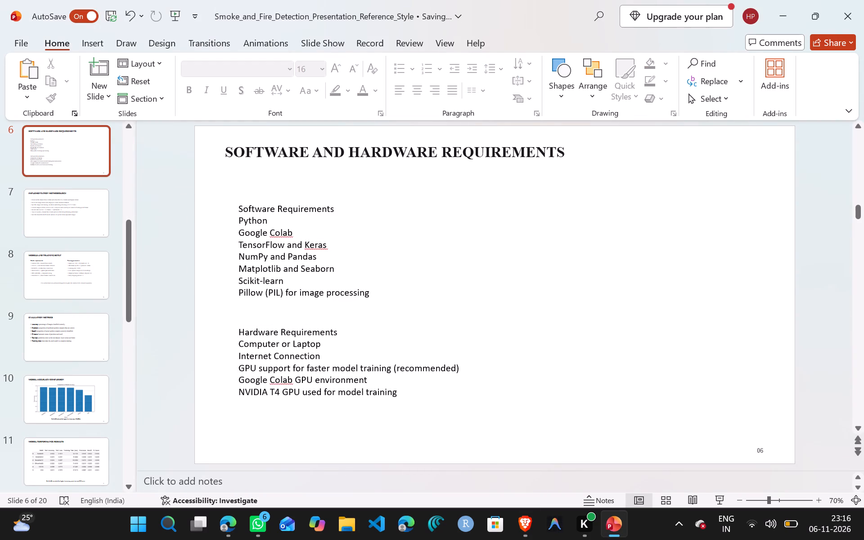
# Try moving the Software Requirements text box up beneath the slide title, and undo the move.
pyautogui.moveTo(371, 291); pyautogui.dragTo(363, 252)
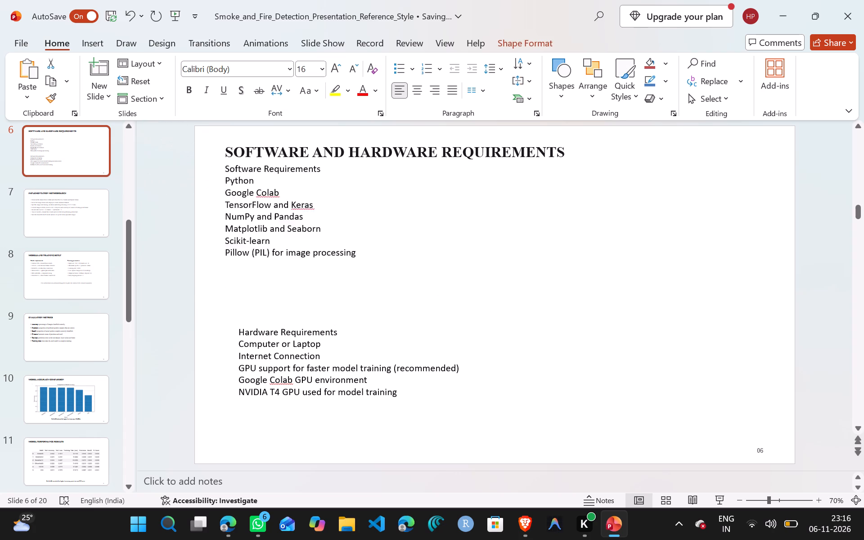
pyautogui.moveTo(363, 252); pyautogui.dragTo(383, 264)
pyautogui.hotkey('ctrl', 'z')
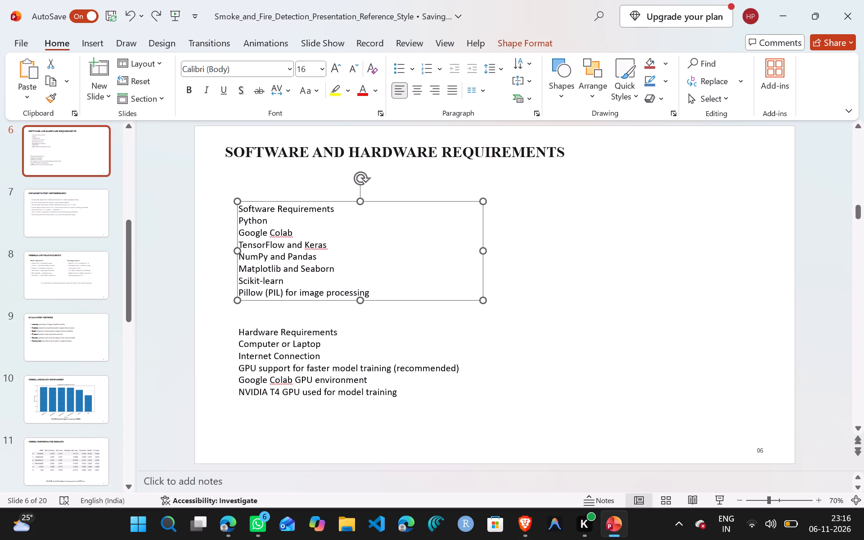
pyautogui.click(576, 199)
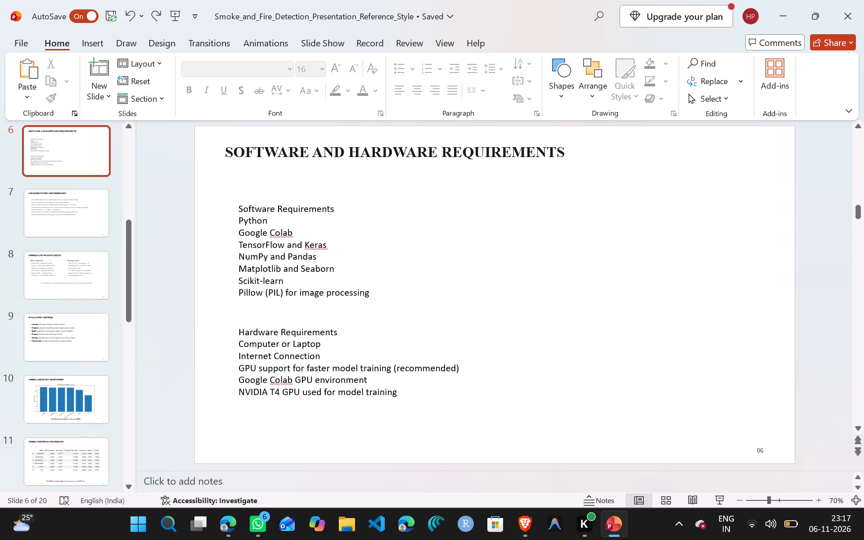
# Set the font of the whole Software Requirements text box to Times New Roman.
pyautogui.click(292, 195)
pyautogui.click(292, 196)
pyautogui.click(382, 220)
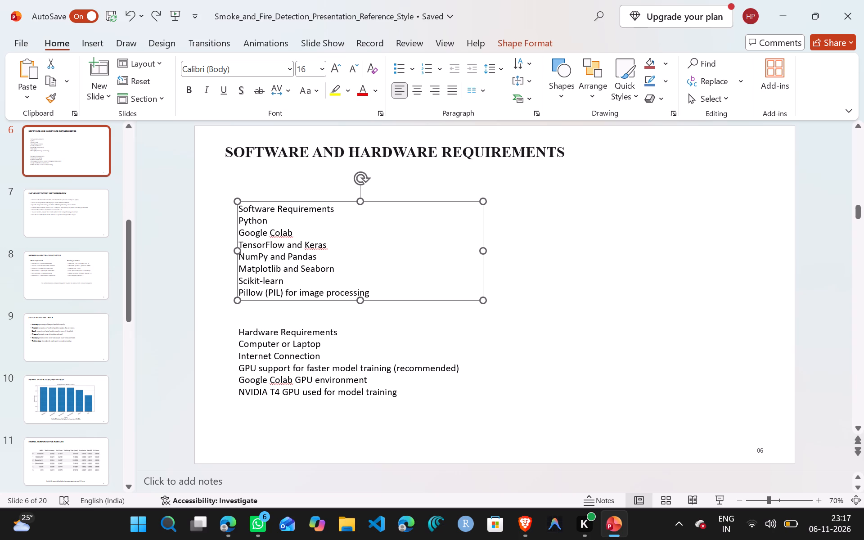
pyautogui.click(352, 202)
pyautogui.click(265, 72)
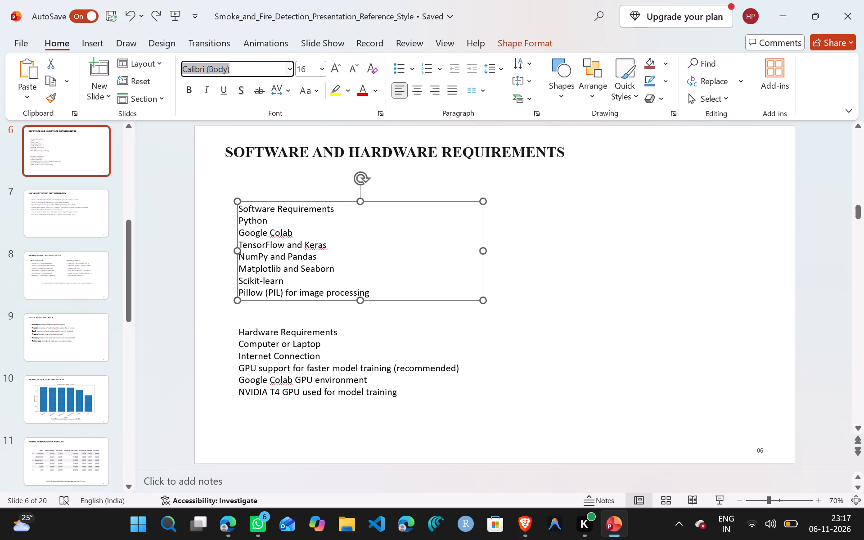
pyautogui.press('t')
pyautogui.press('Return')
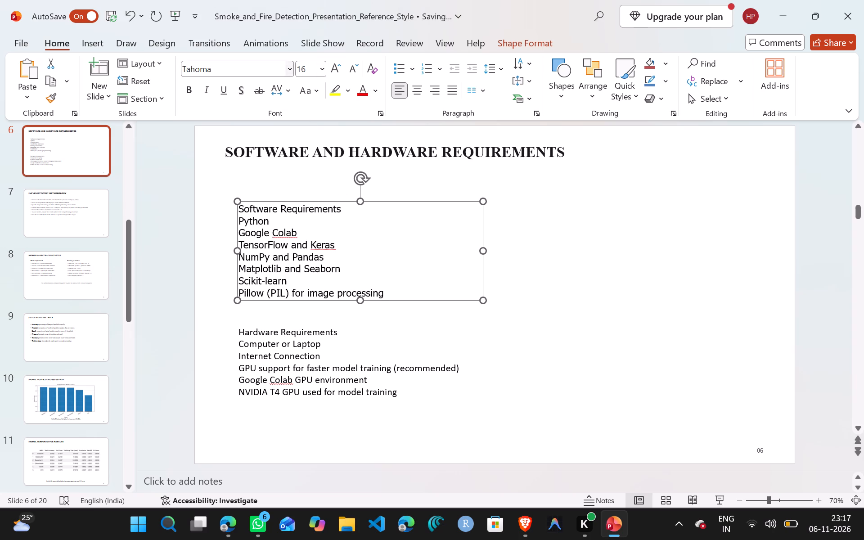
pyautogui.click(279, 67)
pyautogui.write('tim')
pyautogui.press('Return')
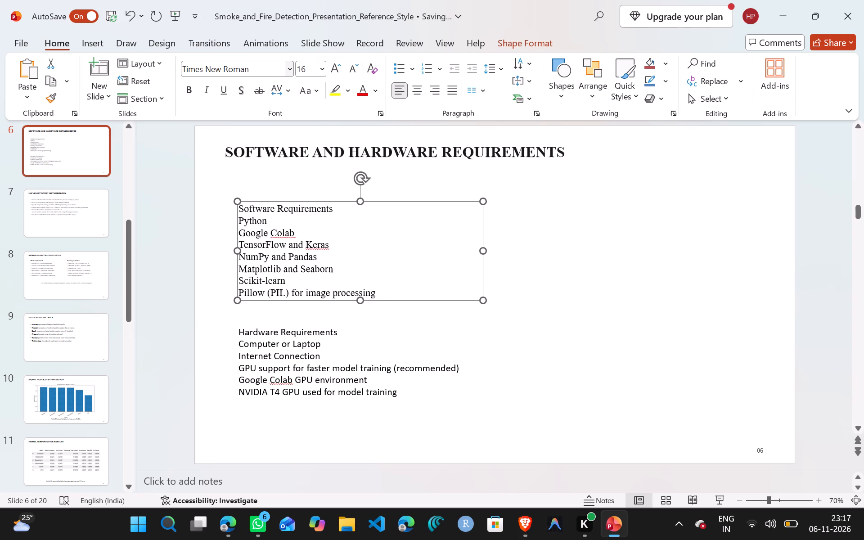
# Set the font of the whole Hardware Requirements text box to Times New Roman.
pyautogui.click(411, 342)
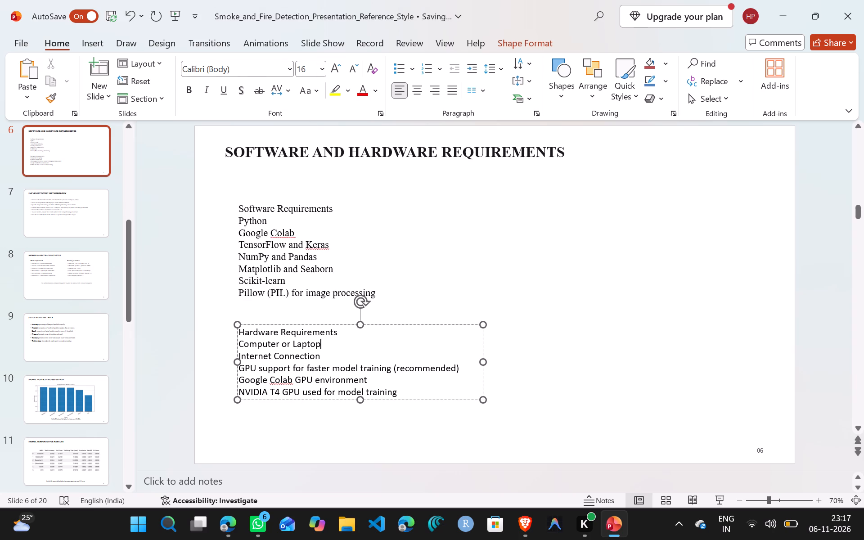
pyautogui.click(419, 324)
pyautogui.click(273, 70)
pyautogui.write('tim')
pyautogui.press('Return')
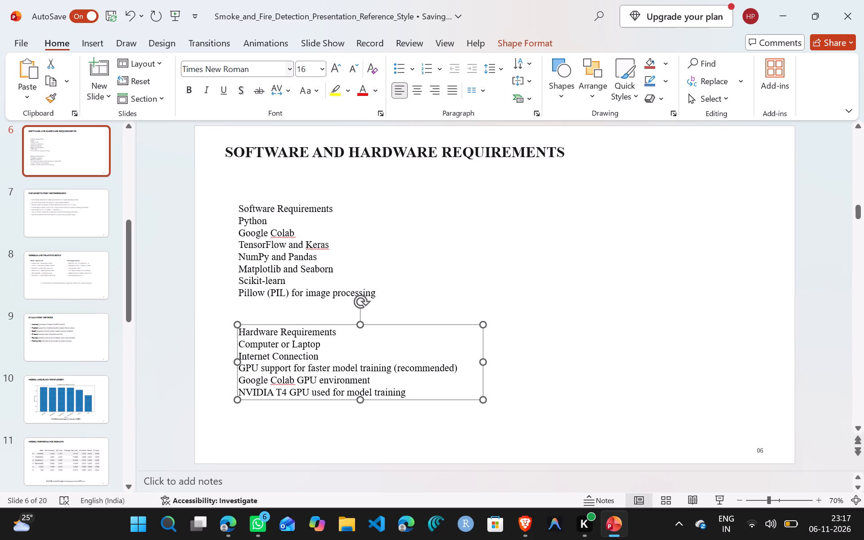
# Make the Software Requirements heading line bold and set its font size to 18.
pyautogui.click(336, 211)
pyautogui.moveTo(336, 211); pyautogui.dragTo(174, 141)
pyautogui.hotkey('ctrl', 'b')
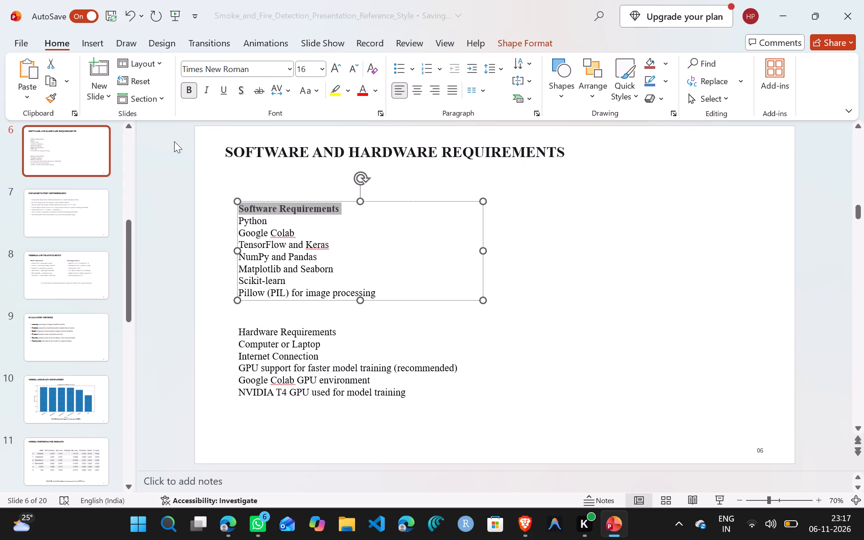
pyautogui.click(310, 69)
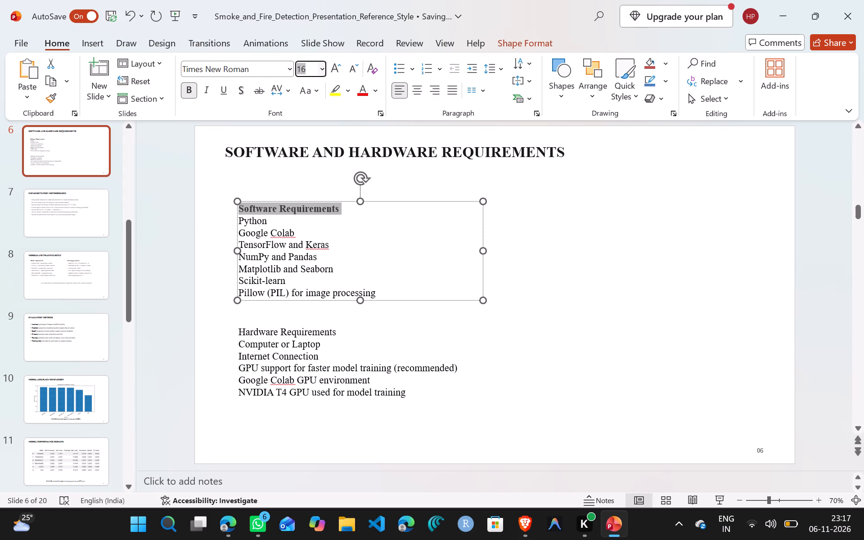
pyautogui.write('18')
pyautogui.press('Return')
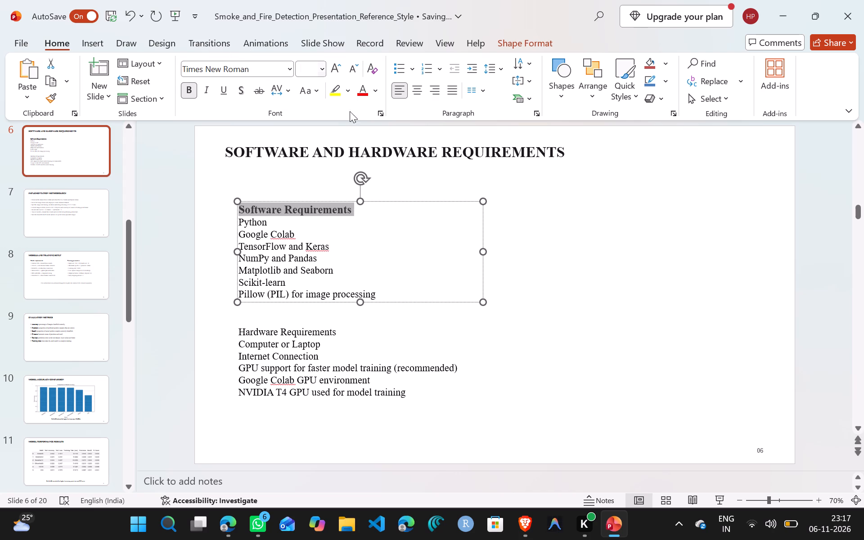
# Move the Software Requirements text box straight up, closer to the slide title.
pyautogui.moveTo(382, 249); pyautogui.dragTo(384, 225)
# Make the Hardware Requirements heading line bold and set its font size to 18.
pyautogui.click(362, 336)
pyautogui.moveTo(362, 336); pyautogui.dragTo(209, 337)
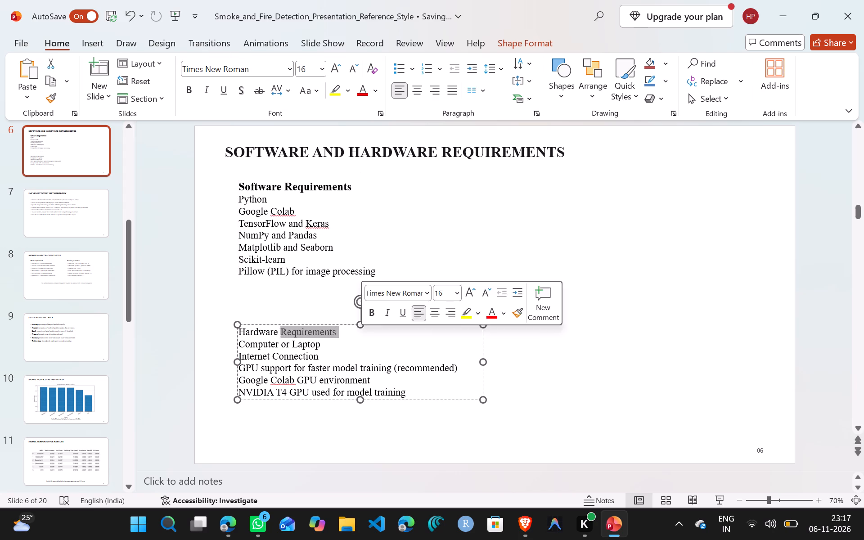
pyautogui.moveTo(209, 337); pyautogui.dragTo(175, 329)
pyautogui.hotkey('ctrl', 'b')
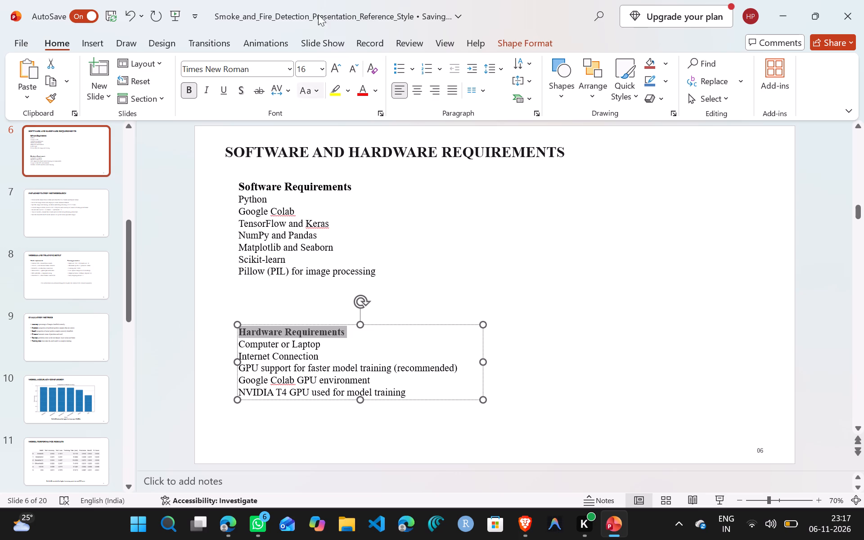
pyautogui.click(312, 70)
pyautogui.write('18')
pyautogui.hotkey('shift', 'Return')
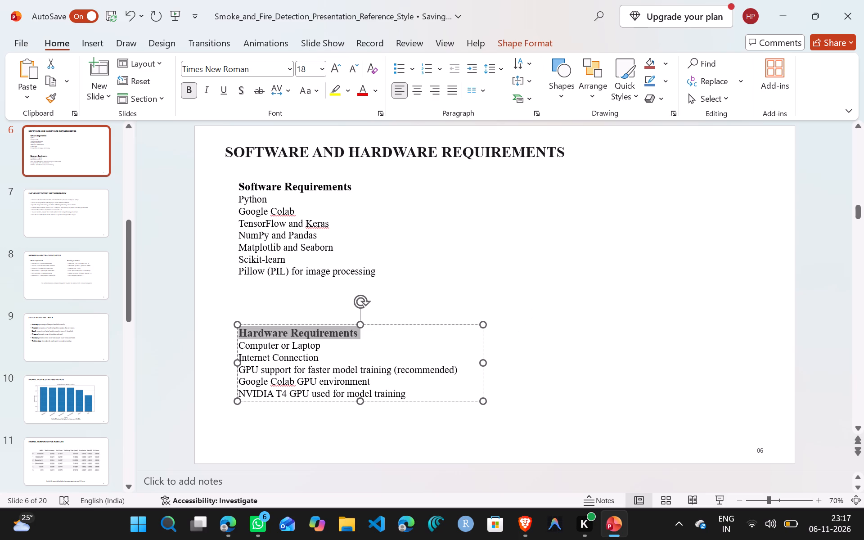
# Add a colon to the end of the Hardware Requirements and Software Requirements headings.
pyautogui.click(411, 330)
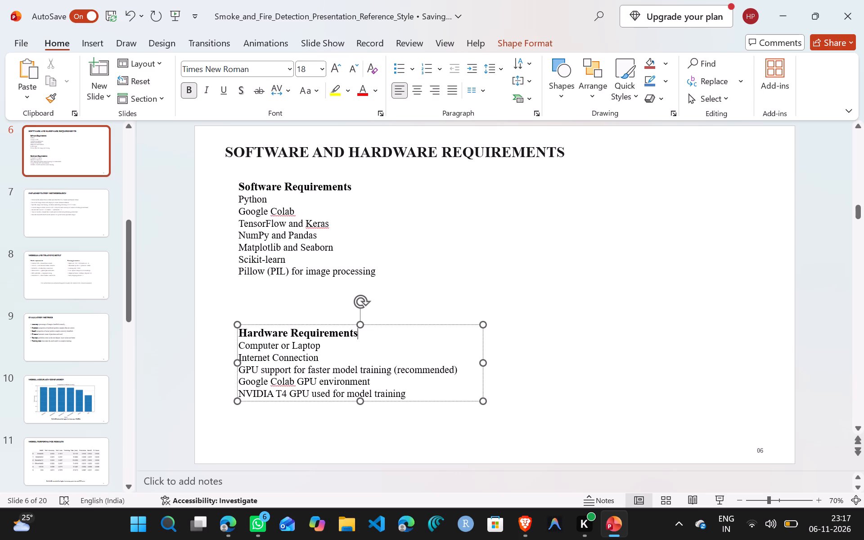
pyautogui.hotkey('shift', ':')
pyautogui.click(421, 184)
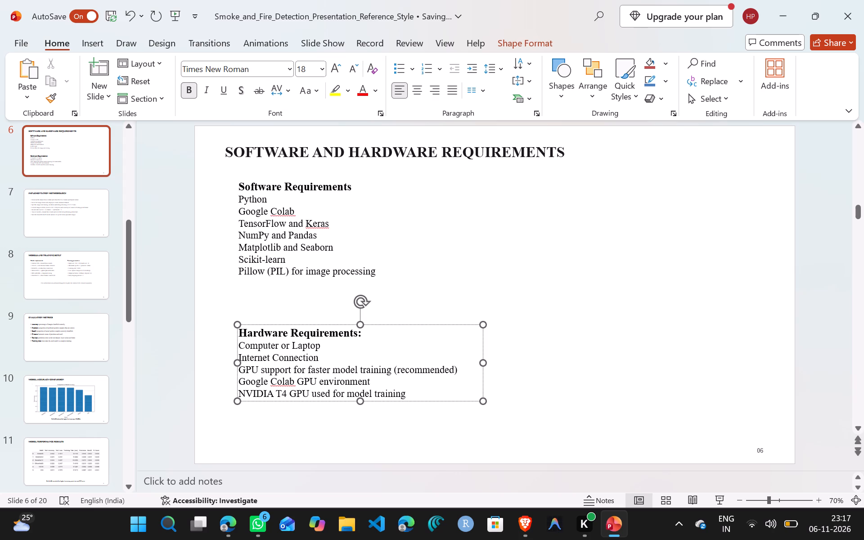
pyautogui.click(415, 188)
pyautogui.click(401, 194)
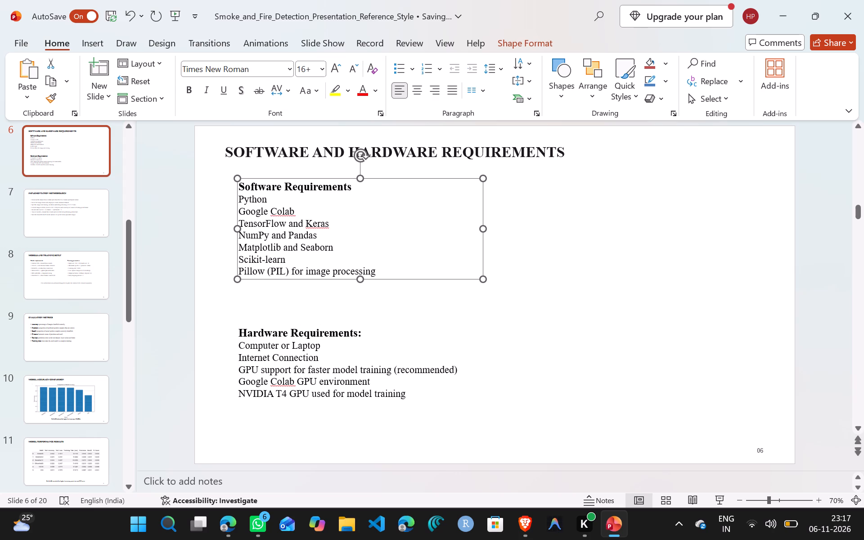
pyautogui.doubleClick(401, 194)
pyautogui.doubleClick(405, 189)
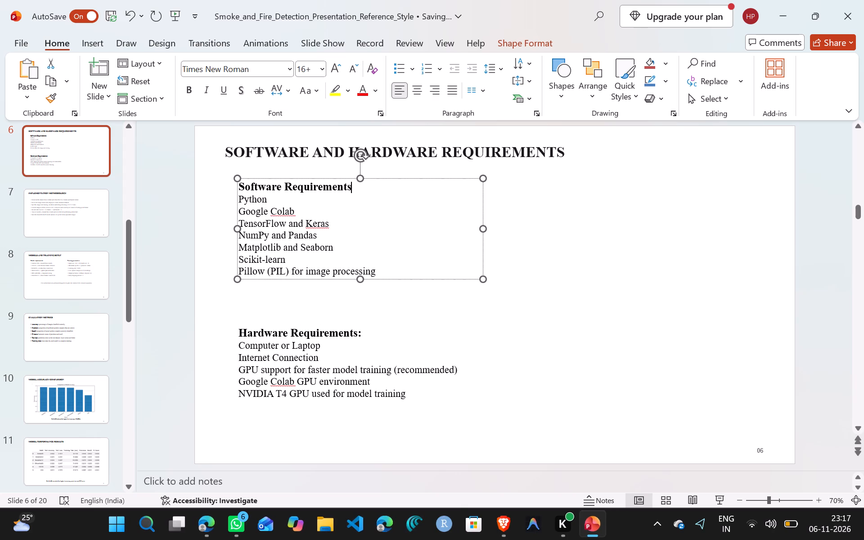
pyautogui.hotkey('shift', ':')
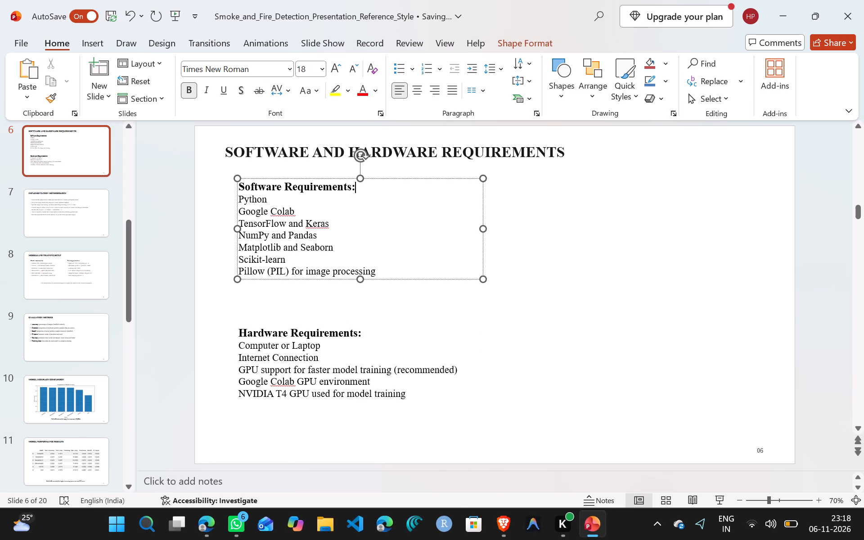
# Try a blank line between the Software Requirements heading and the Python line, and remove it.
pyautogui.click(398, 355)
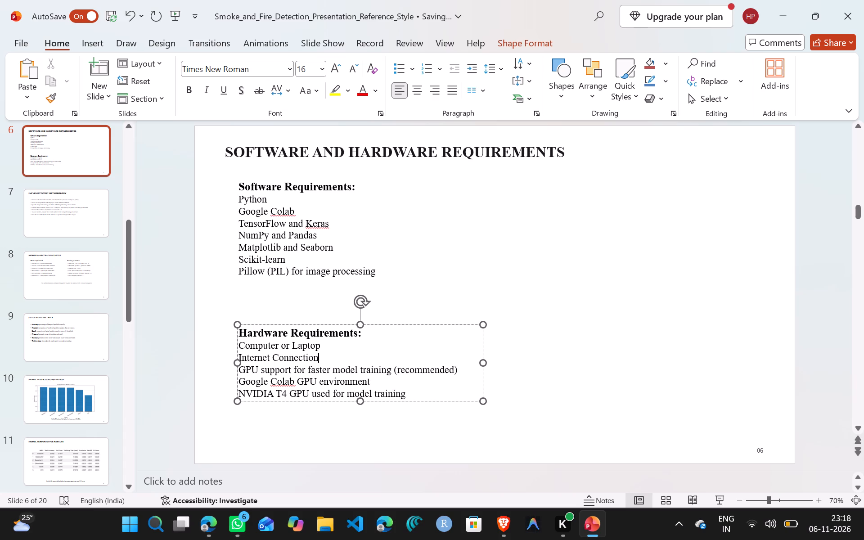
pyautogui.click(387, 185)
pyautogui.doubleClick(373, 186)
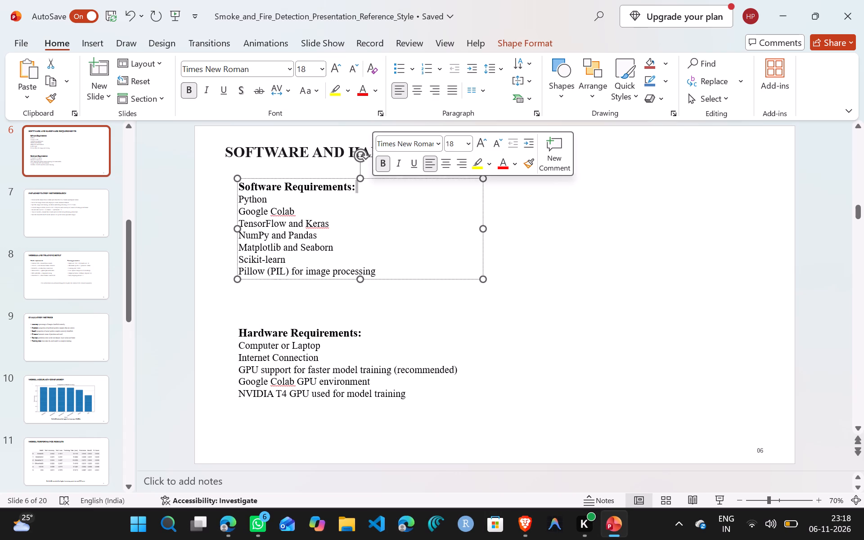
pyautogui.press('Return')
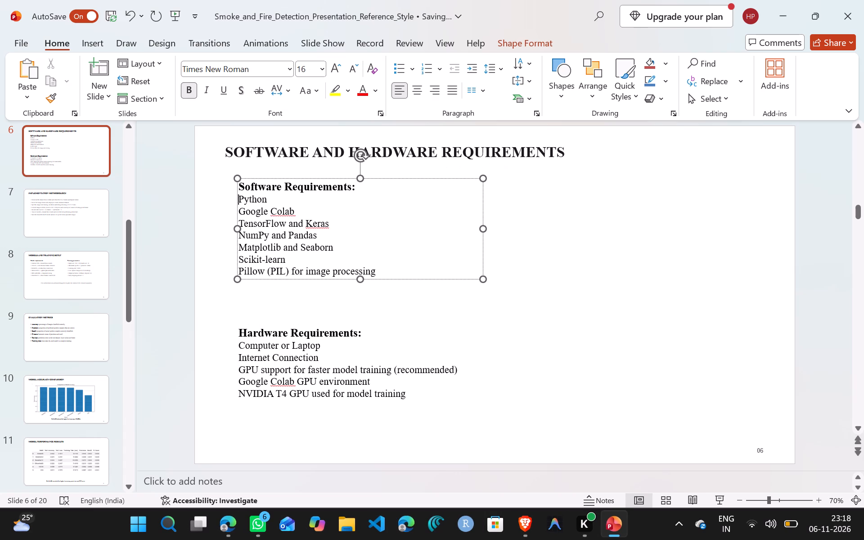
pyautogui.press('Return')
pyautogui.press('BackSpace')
# Move the Hardware Requirements text box straight up, closer to the Software Requirements list.
pyautogui.click(399, 341)
pyautogui.click(392, 339)
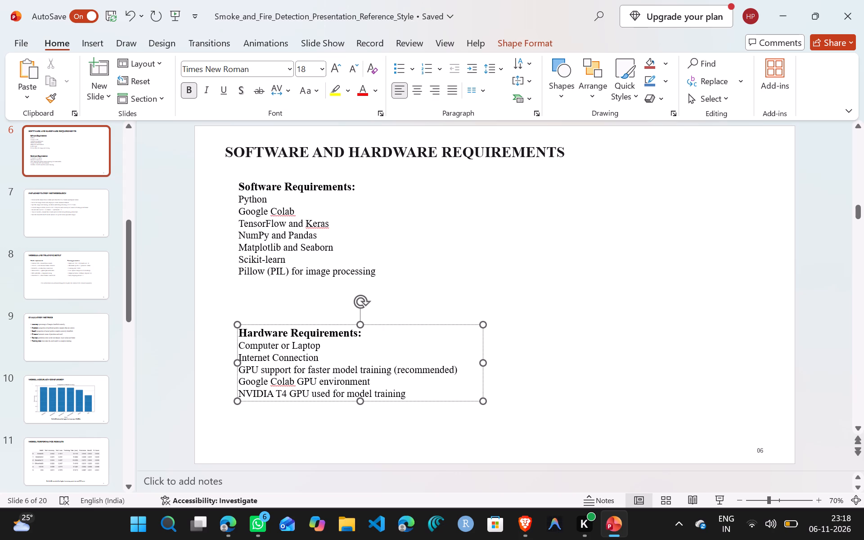
pyautogui.click(397, 353)
pyautogui.click(436, 190)
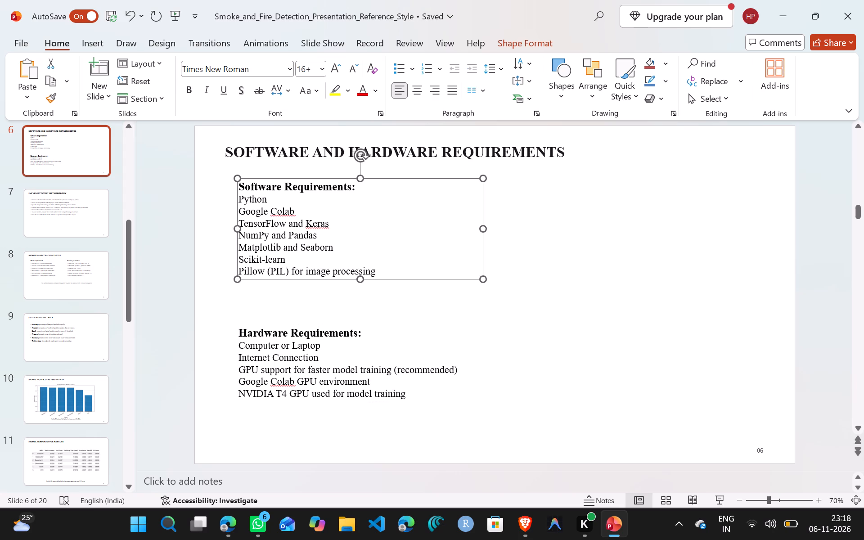
pyautogui.click(412, 324)
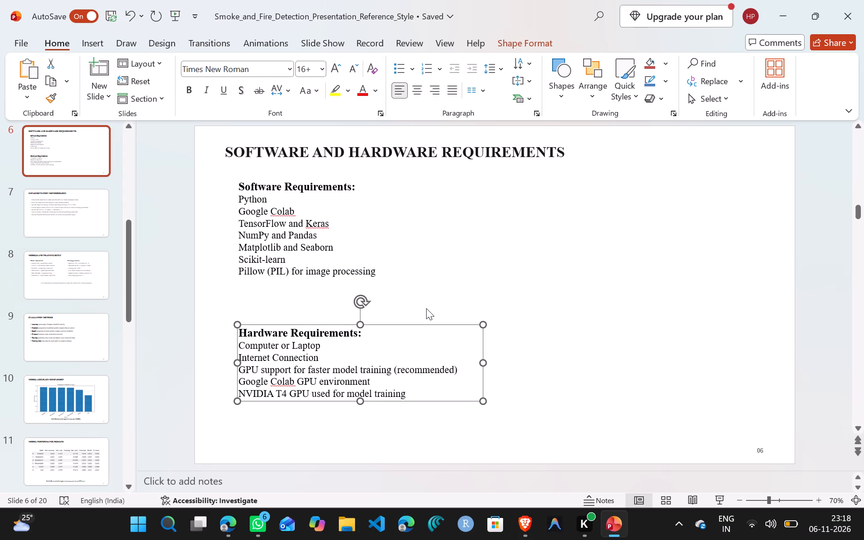
pyautogui.moveTo(418, 324); pyautogui.dragTo(419, 305)
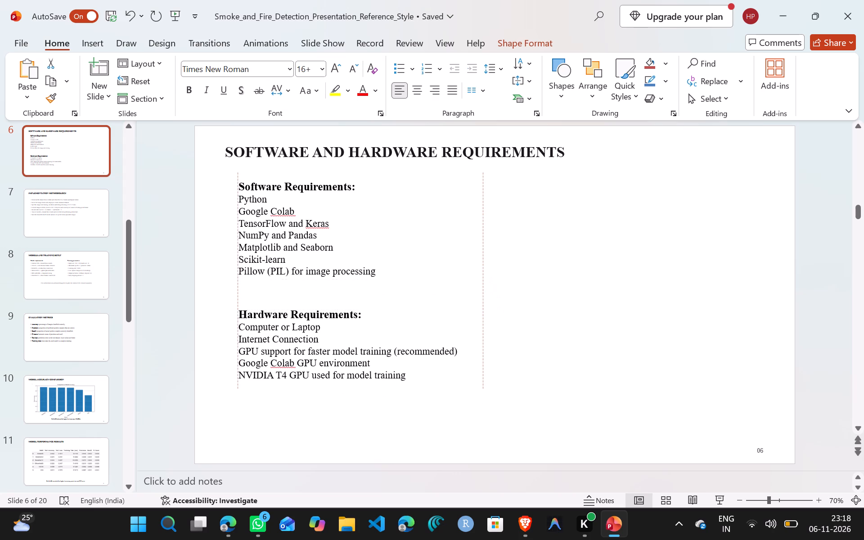
pyautogui.moveTo(419, 305); pyautogui.dragTo(420, 301)
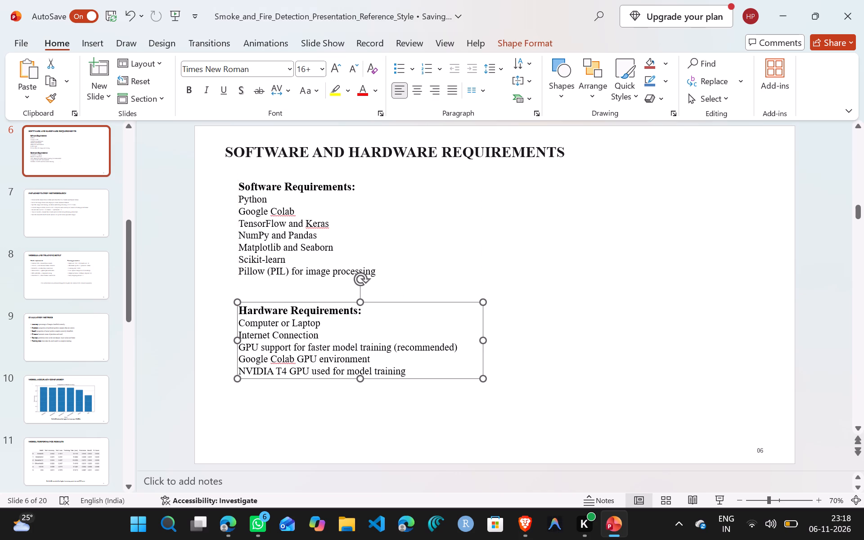
# Set the line spacing of the Software Requirements heading and the Python line to 1.5.
pyautogui.moveTo(271, 196); pyautogui.dragTo(249, 175)
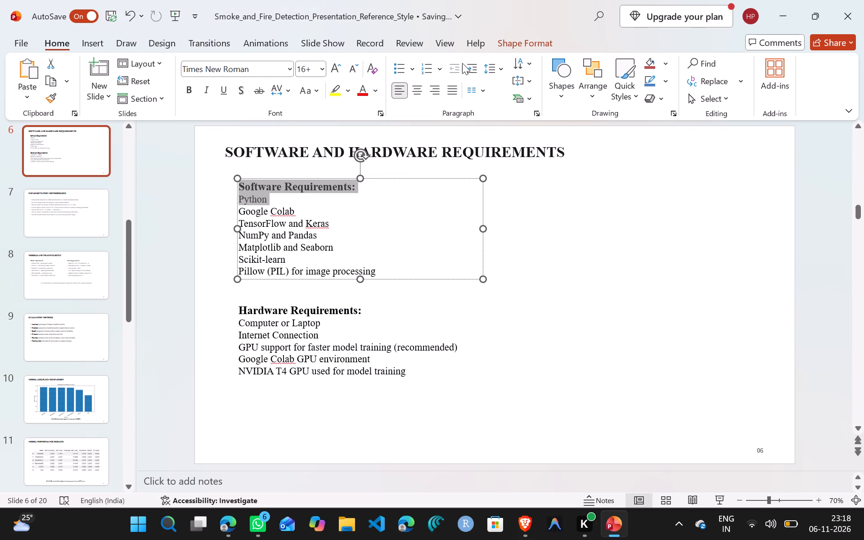
pyautogui.click(487, 69)
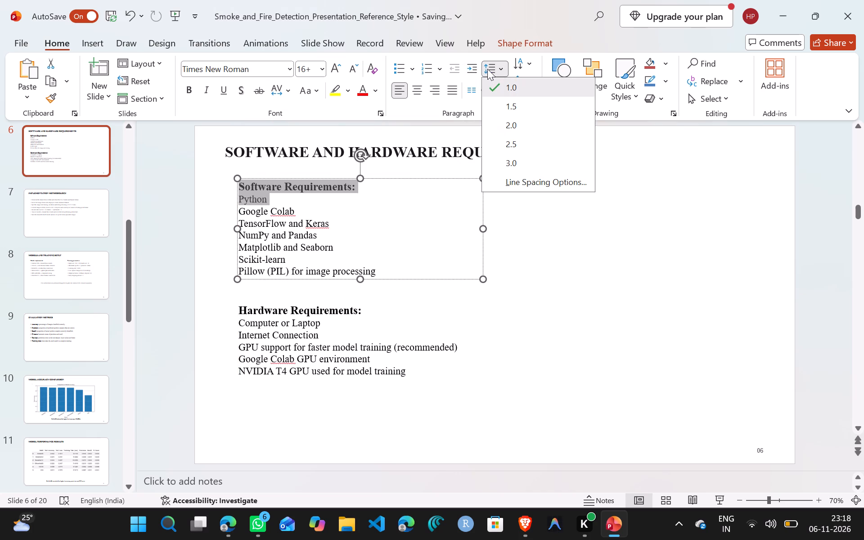
pyautogui.click(491, 105)
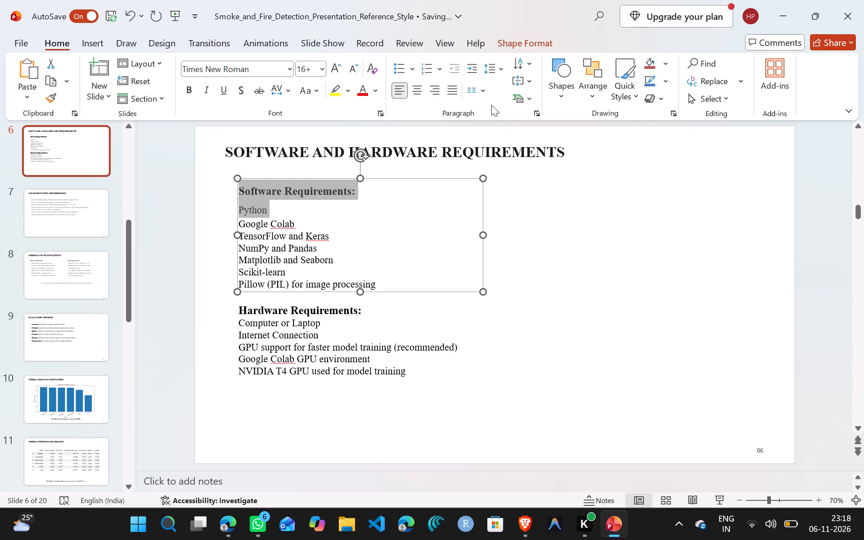
pyautogui.click(594, 220)
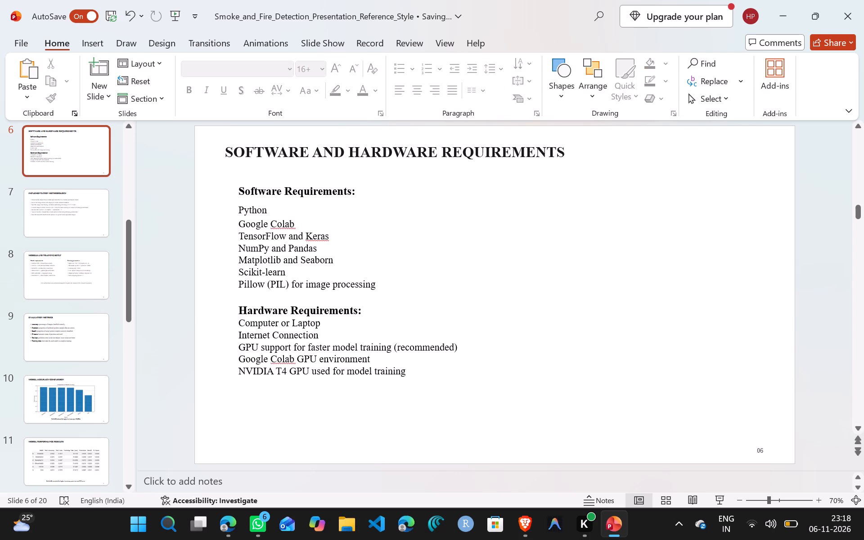
# Set the line spacing of the Hardware Requirements heading and the Computer or Laptop line to 1.5.
pyautogui.moveTo(338, 321); pyautogui.dragTo(244, 300)
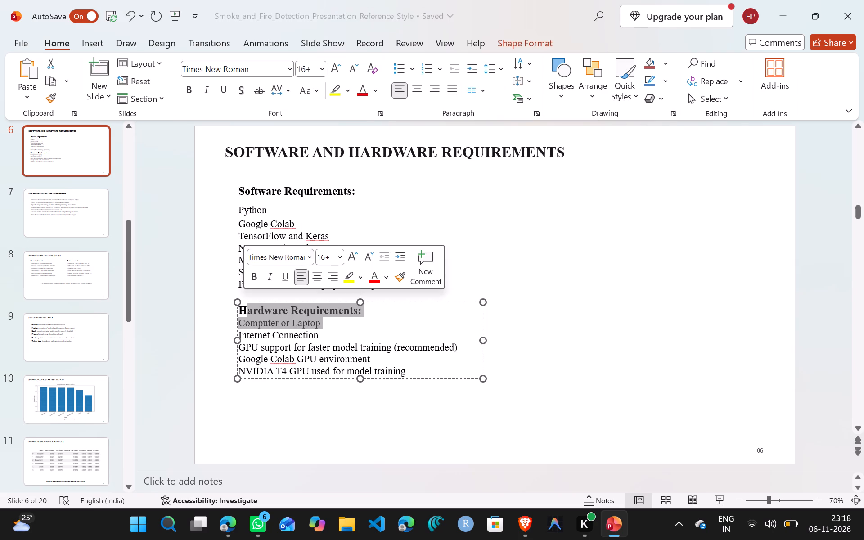
pyautogui.click(328, 327)
pyautogui.moveTo(328, 327); pyautogui.dragTo(206, 307)
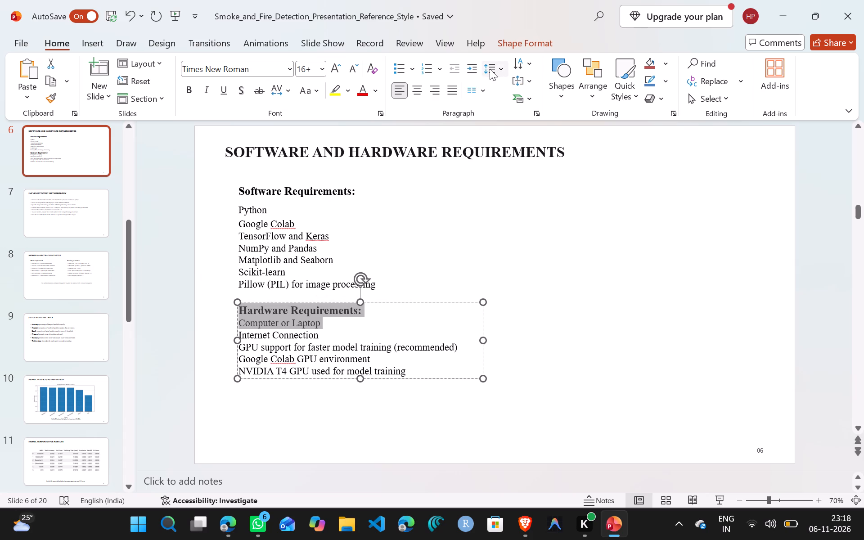
pyautogui.click(490, 69)
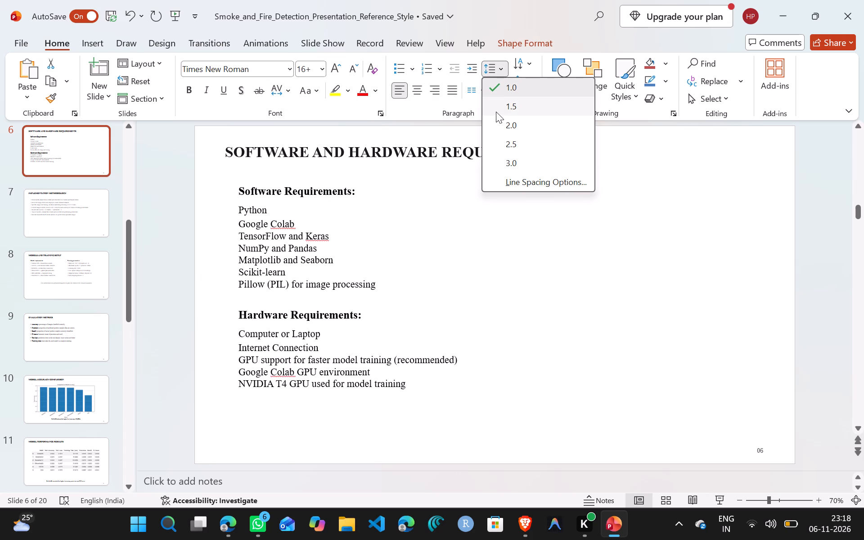
pyautogui.click(498, 111)
pyautogui.click(600, 198)
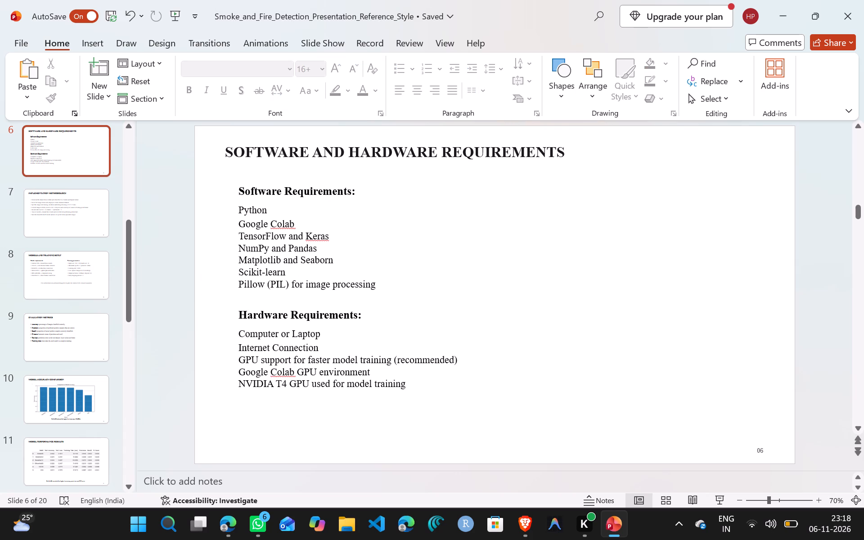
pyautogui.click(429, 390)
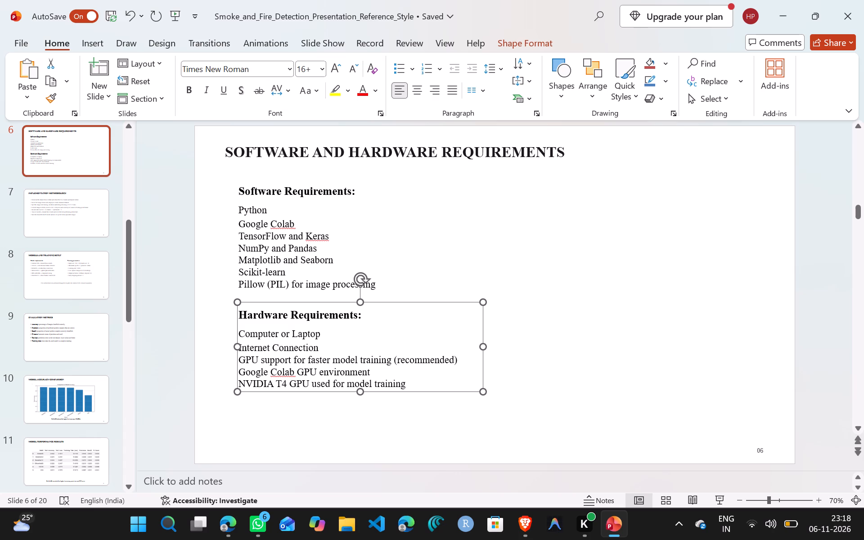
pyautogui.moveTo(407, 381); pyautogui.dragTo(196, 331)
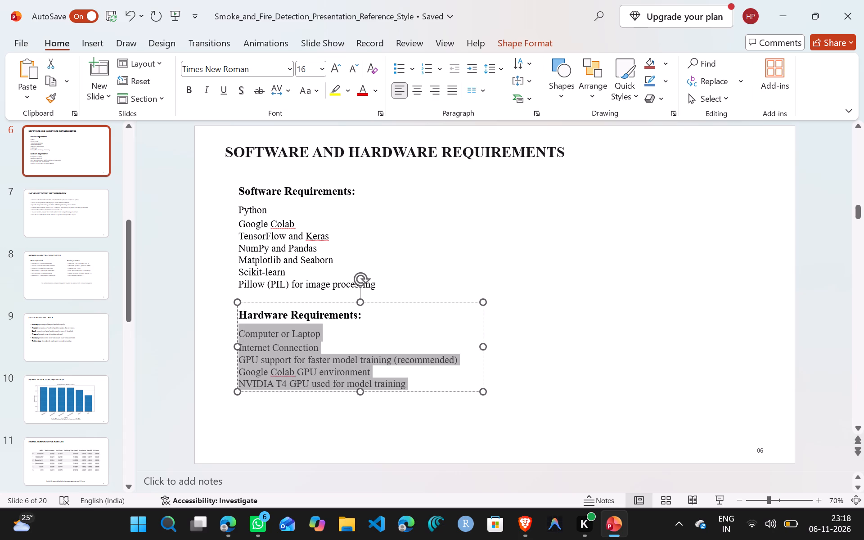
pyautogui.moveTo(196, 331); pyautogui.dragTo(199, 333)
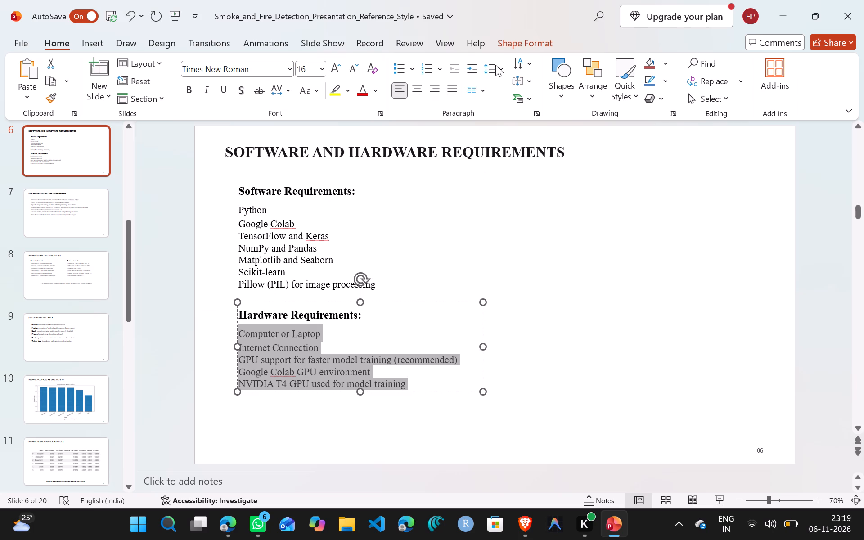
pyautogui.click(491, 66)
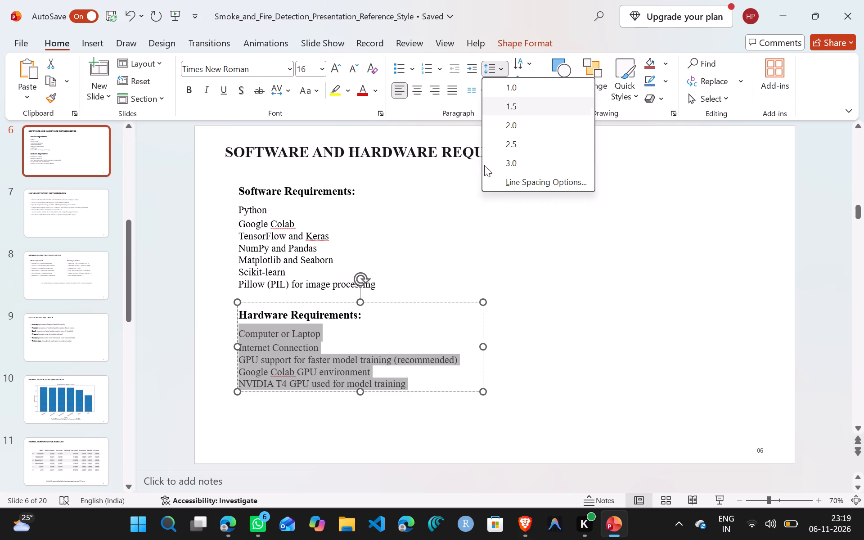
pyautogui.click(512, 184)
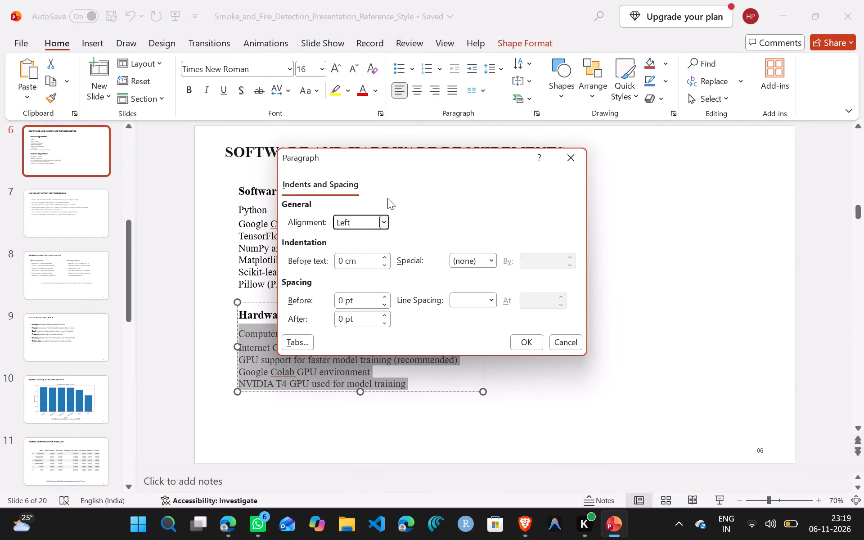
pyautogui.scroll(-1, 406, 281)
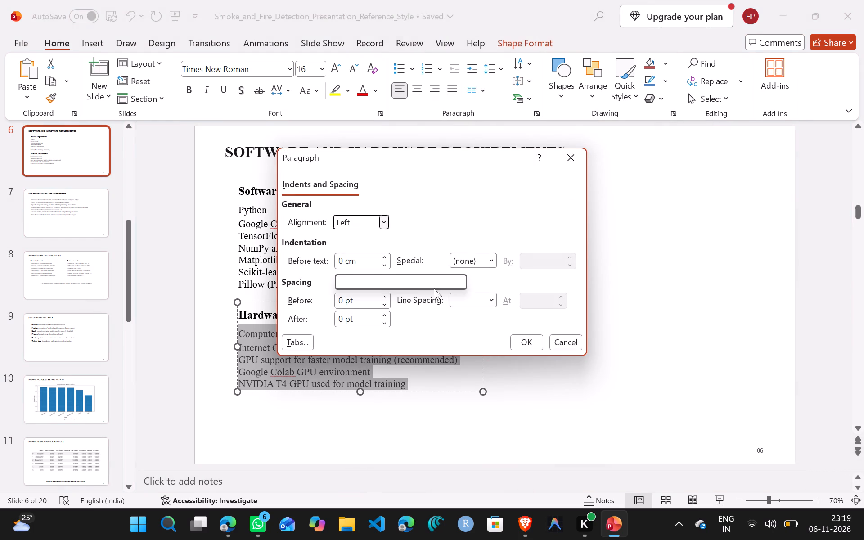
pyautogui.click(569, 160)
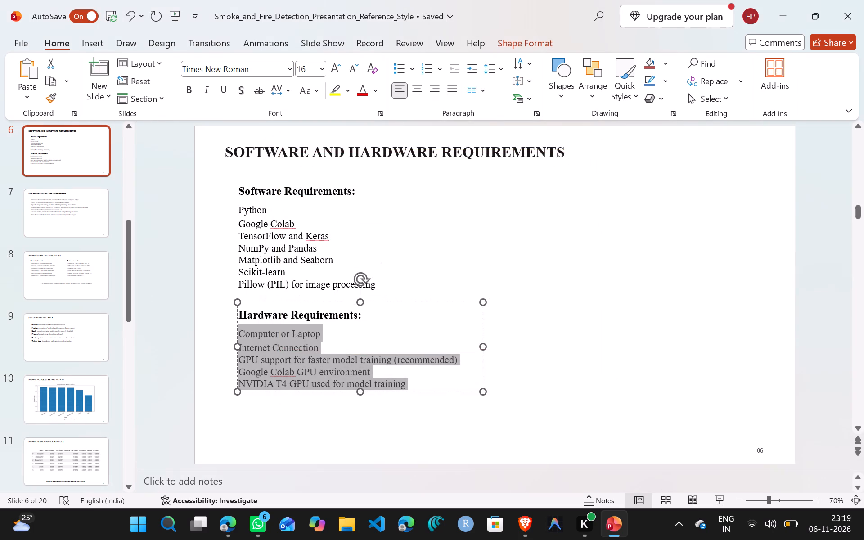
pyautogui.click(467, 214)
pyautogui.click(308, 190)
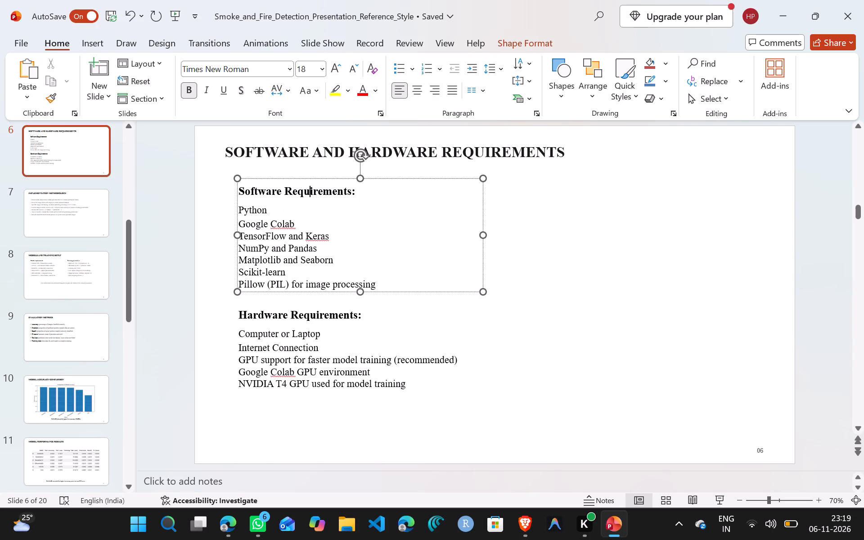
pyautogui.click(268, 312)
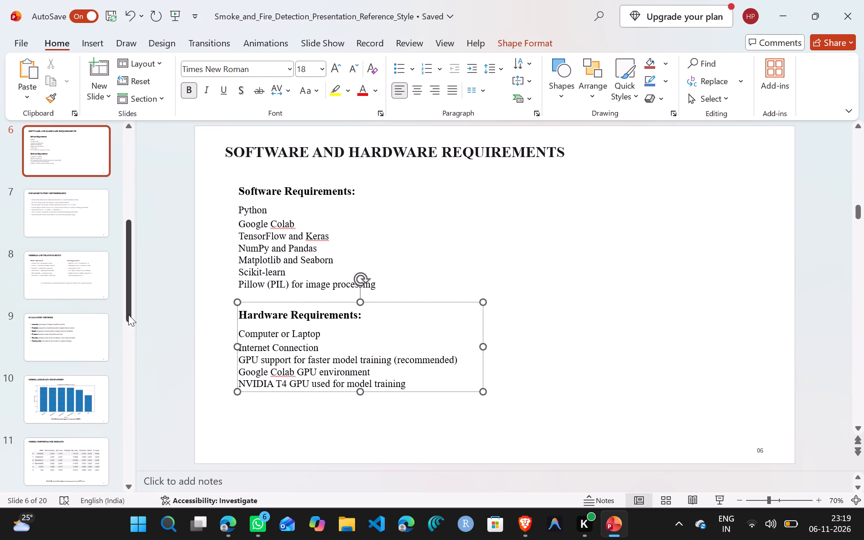
# Look through the slides from Models and Training Setup to the ResNet50 confusion matrix and return to the Software and Hardware Requirements slide.
pyautogui.click(128, 315)
pyautogui.click(57, 274)
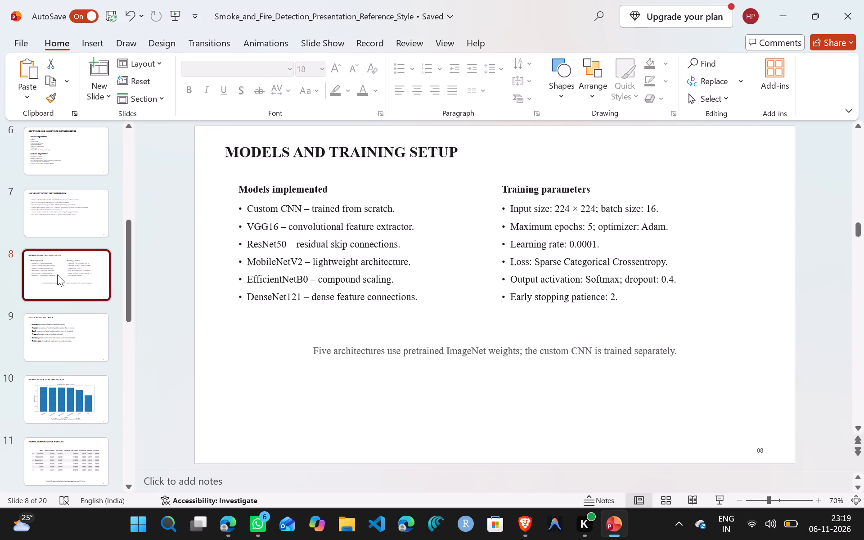
pyautogui.press('Left')
pyautogui.press('Down')
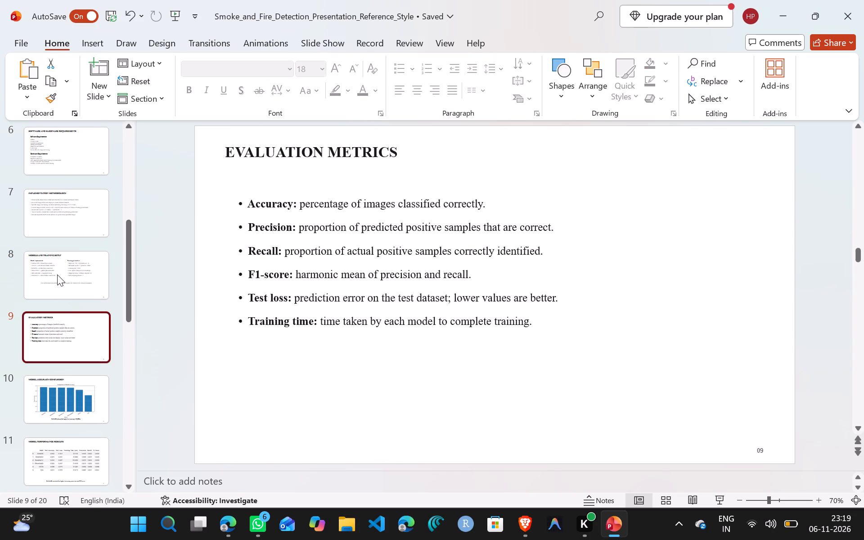
pyautogui.press('Down')
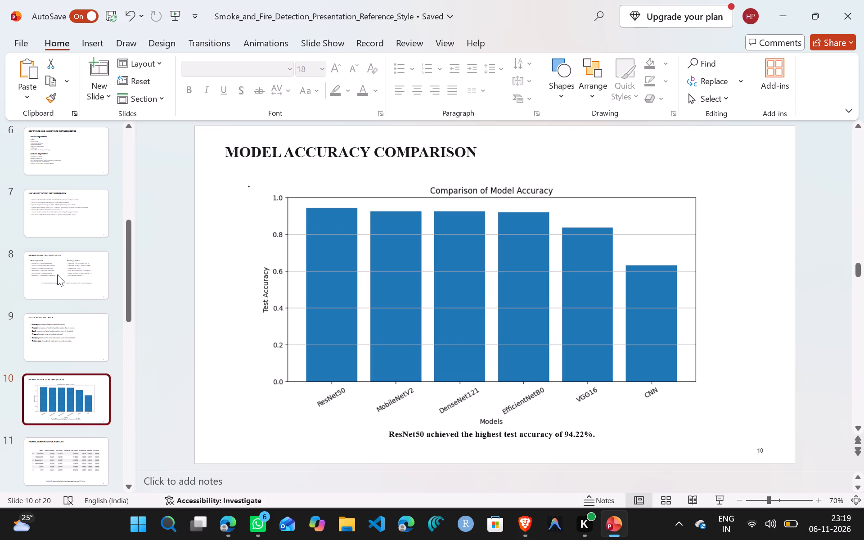
pyautogui.press('Down')
pyautogui.press('Down')
pyautogui.press('Down')
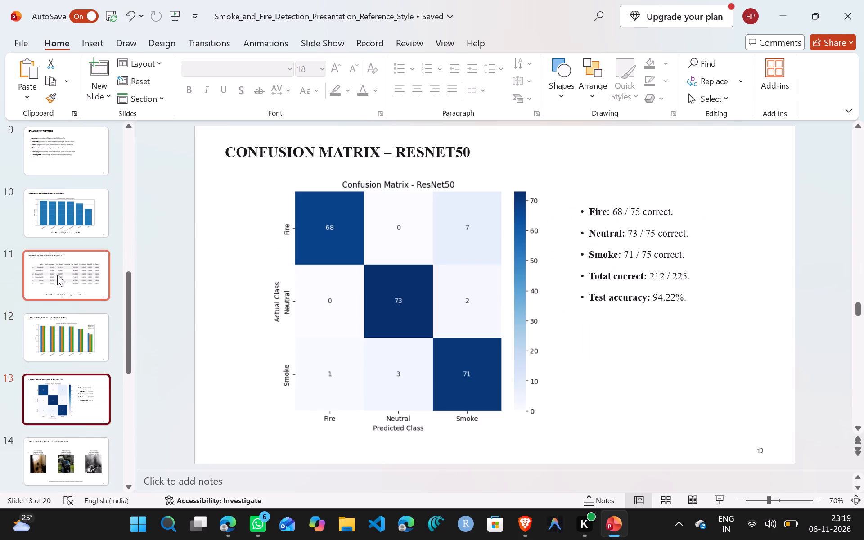
pyautogui.press('Up')
pyautogui.press('Up')
pyautogui.press('Up')
pyautogui.press('Up')
pyautogui.press('Up')
pyautogui.press('Up')
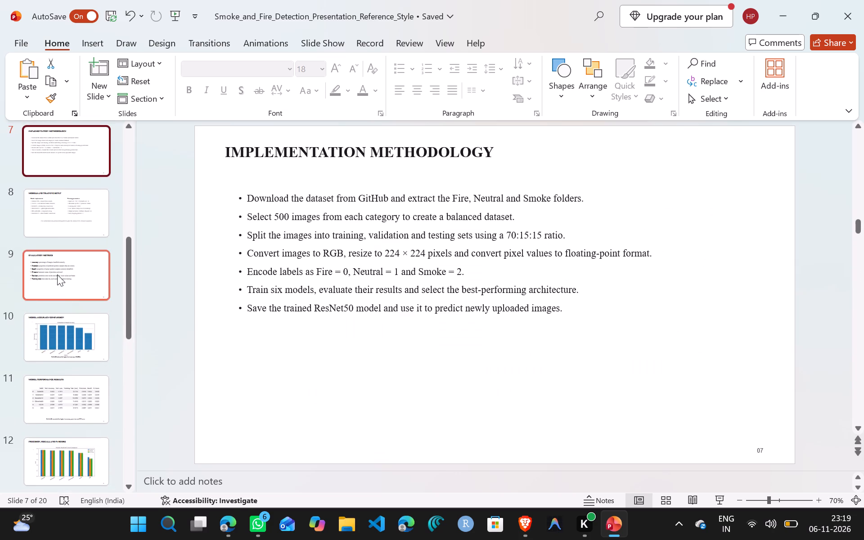
pyautogui.press('Up')
pyautogui.press('Up')
pyautogui.press('Down')
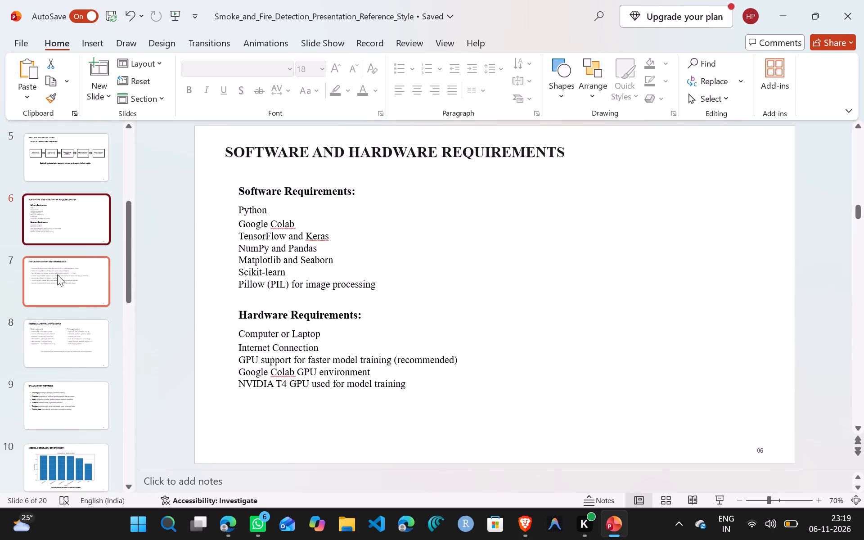
# Set the line spacing of all software items, from Python to Pillow (PIL) for image processing, to 1.5.
pyautogui.click(385, 283)
pyautogui.moveTo(385, 283); pyautogui.dragTo(369, 269)
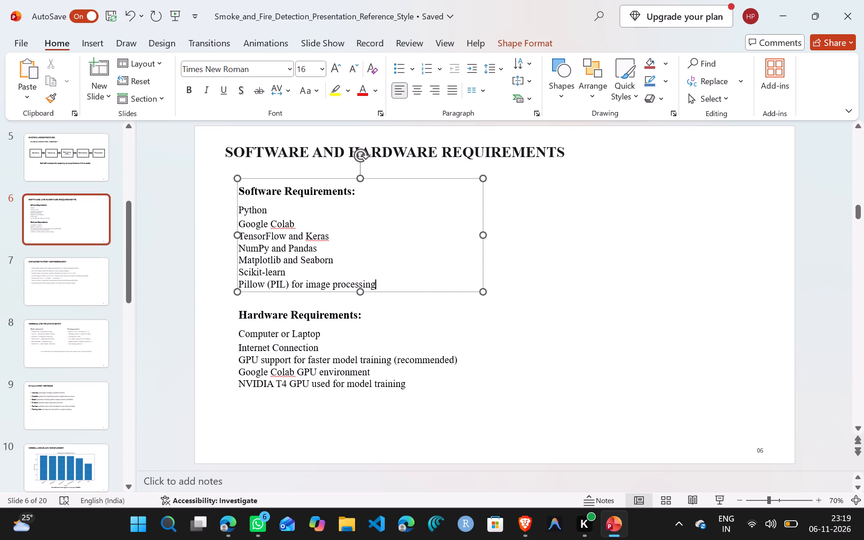
pyautogui.moveTo(369, 269); pyautogui.dragTo(240, 212)
pyautogui.moveTo(240, 212); pyautogui.dragTo(392, 297)
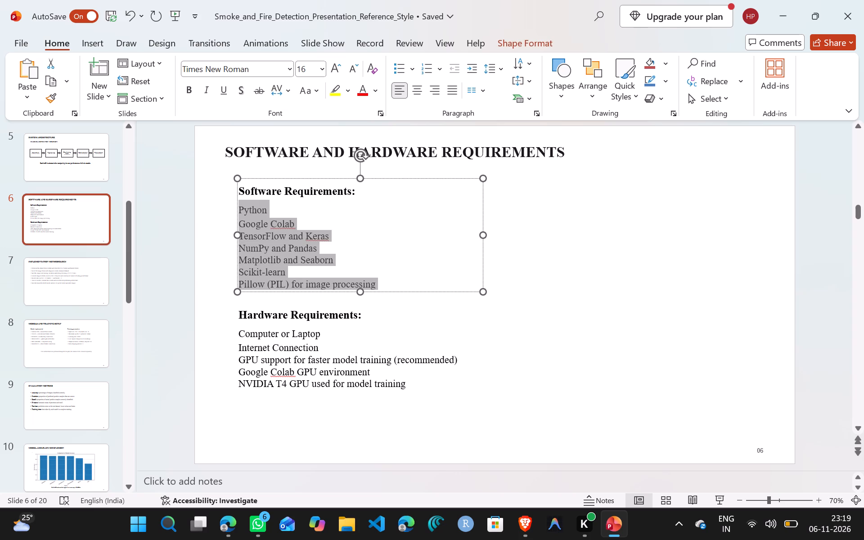
pyautogui.moveTo(392, 297); pyautogui.dragTo(392, 297)
pyautogui.click(499, 68)
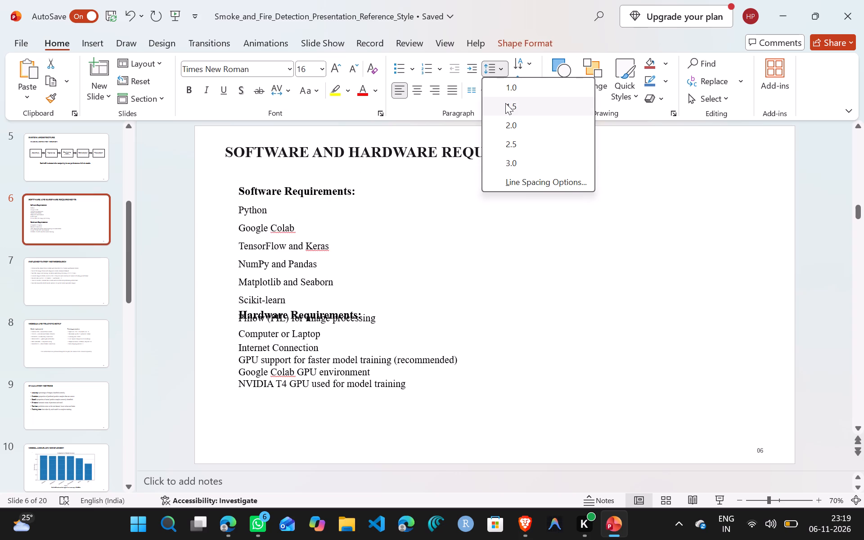
pyautogui.click(505, 103)
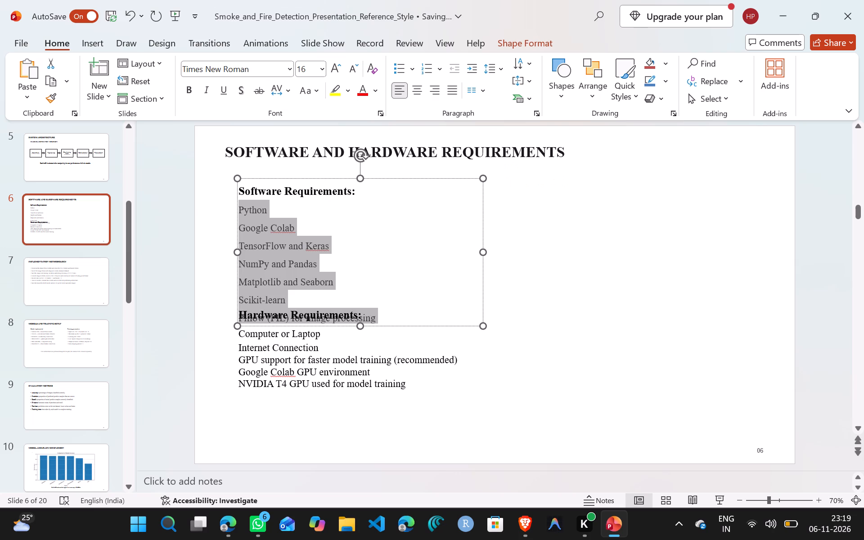
# Move the Hardware Requirements text box beside the Software Requirements list, with both headings aligned at the same height.
pyautogui.click(312, 389)
pyautogui.click(372, 300)
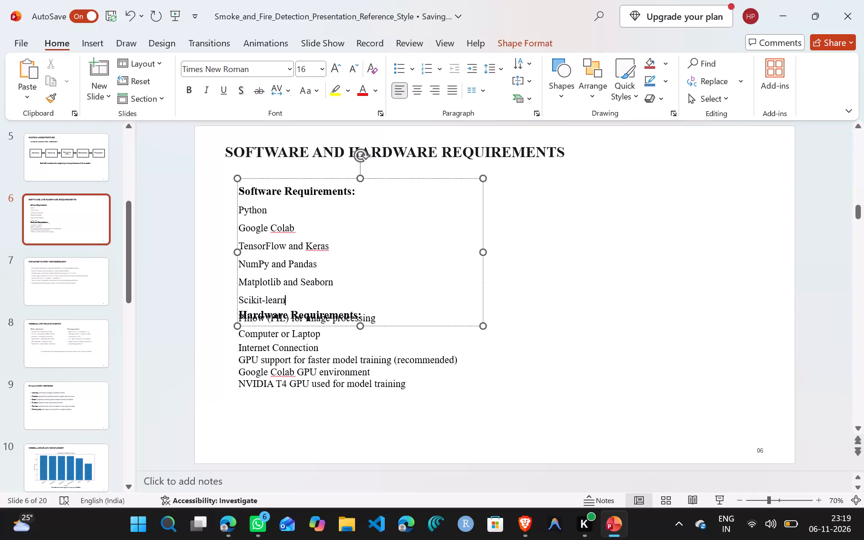
pyautogui.moveTo(373, 375); pyautogui.dragTo(388, 306)
pyautogui.click(388, 306)
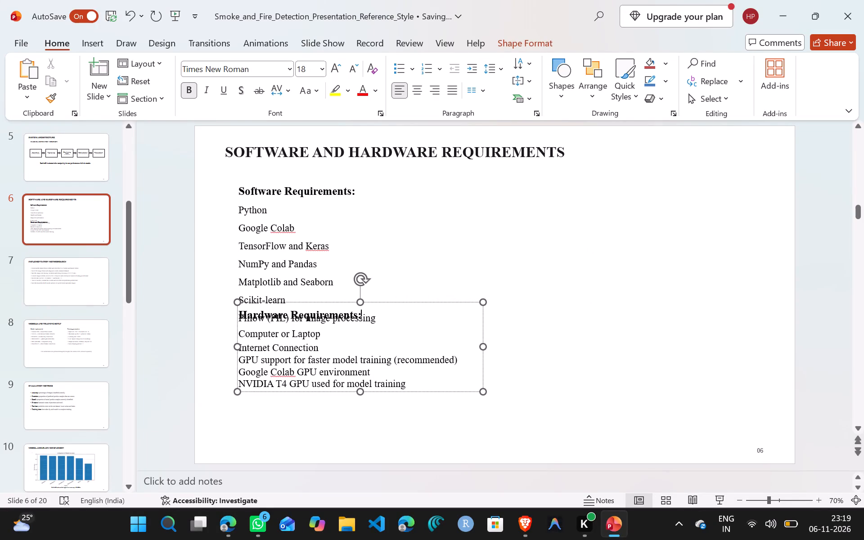
pyautogui.moveTo(385, 303); pyautogui.dragTo(573, 182)
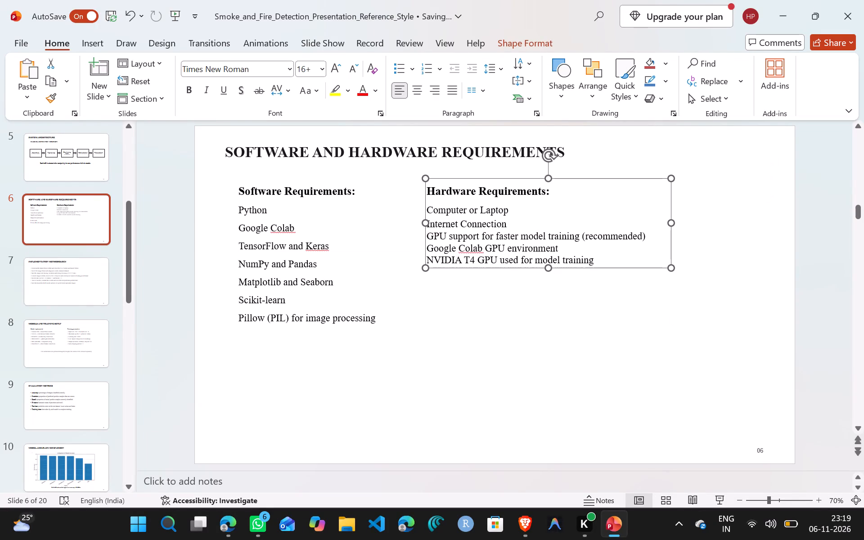
# Set the line spacing of the whole Hardware Requirements text, from the heading to the NVIDIA T4 GPU line, to 1.5.
pyautogui.moveTo(595, 260); pyautogui.dragTo(420, 184)
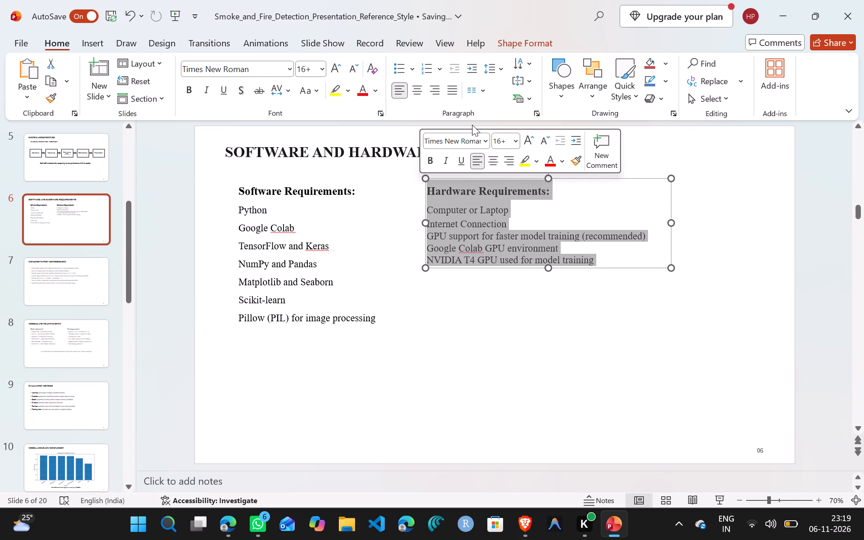
pyautogui.click(499, 72)
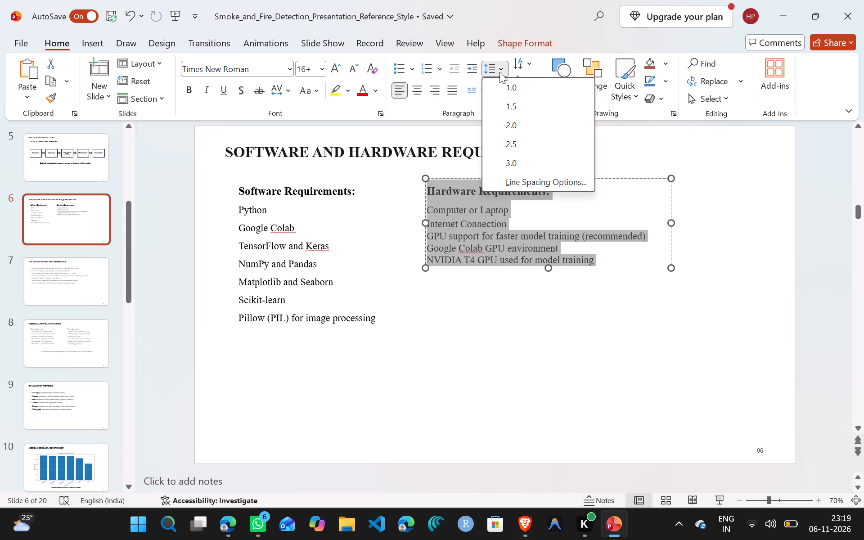
pyautogui.click(503, 104)
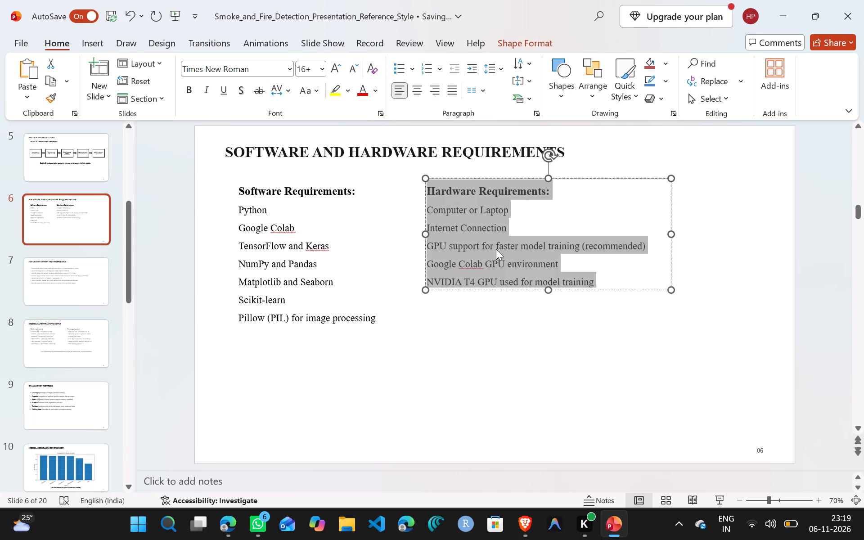
pyautogui.click(504, 343)
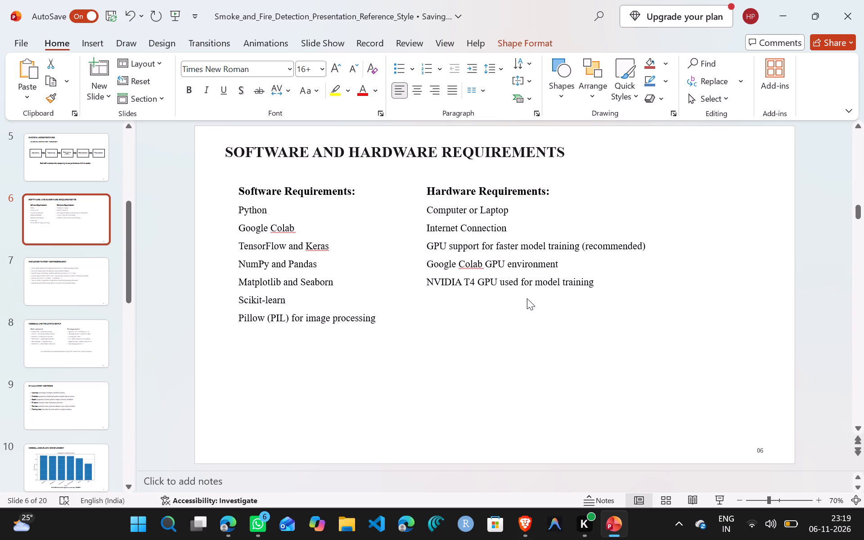
# Shift the Hardware Requirements text box farther away from the software list and slightly down, into the right half of the slide.
pyautogui.click(529, 216)
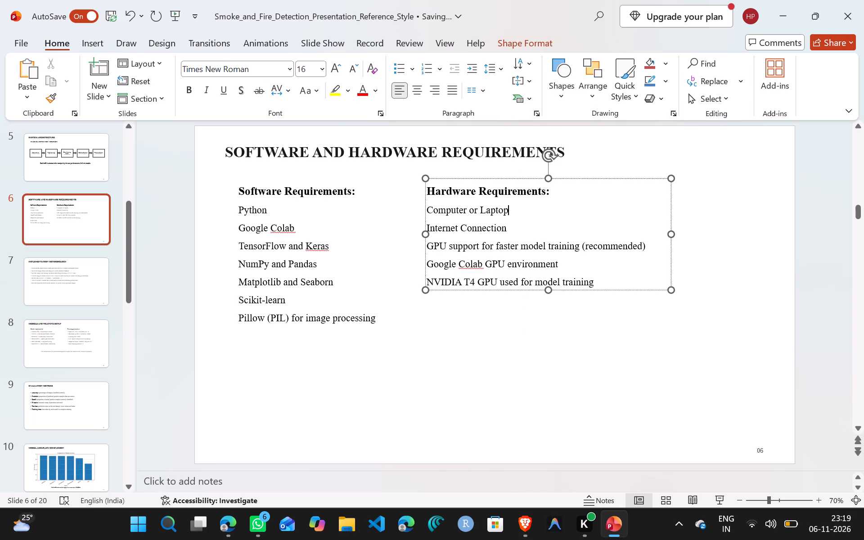
pyautogui.moveTo(518, 175); pyautogui.dragTo(529, 178)
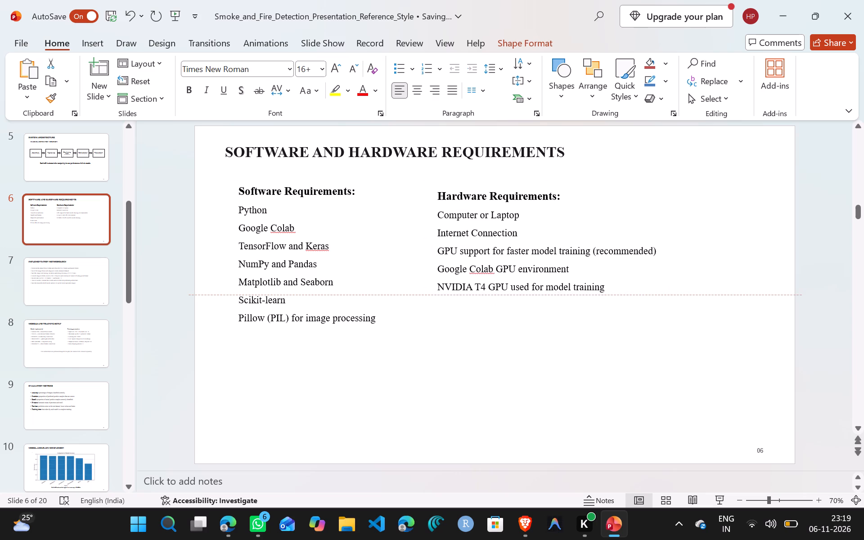
pyautogui.moveTo(529, 178); pyautogui.dragTo(531, 178)
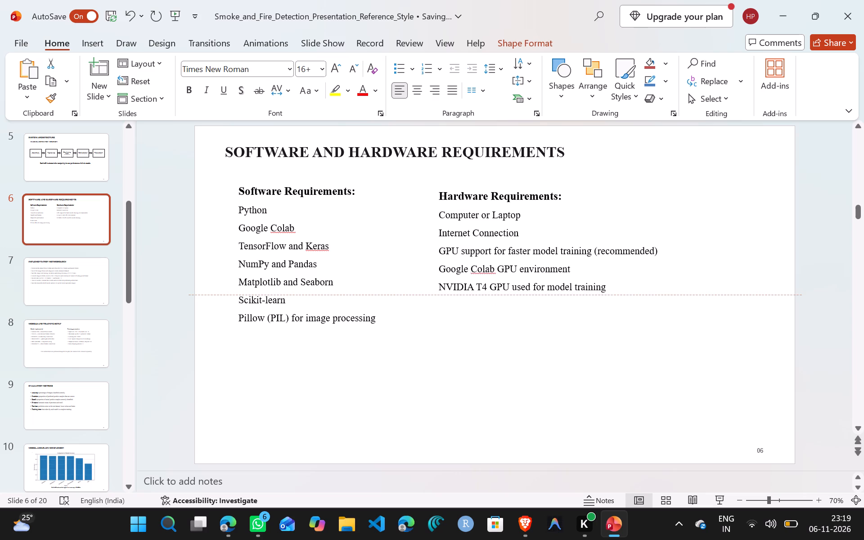
pyautogui.moveTo(531, 178); pyautogui.dragTo(540, 179)
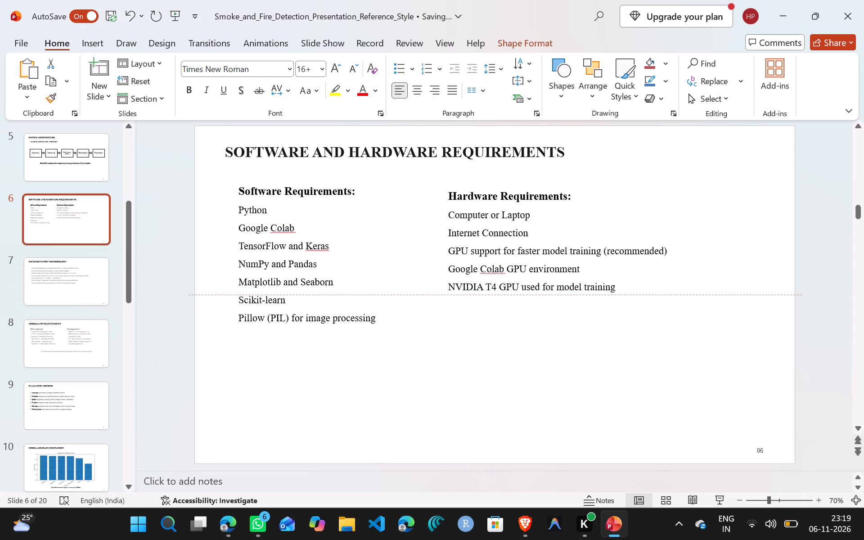
pyautogui.moveTo(540, 179); pyautogui.dragTo(572, 180)
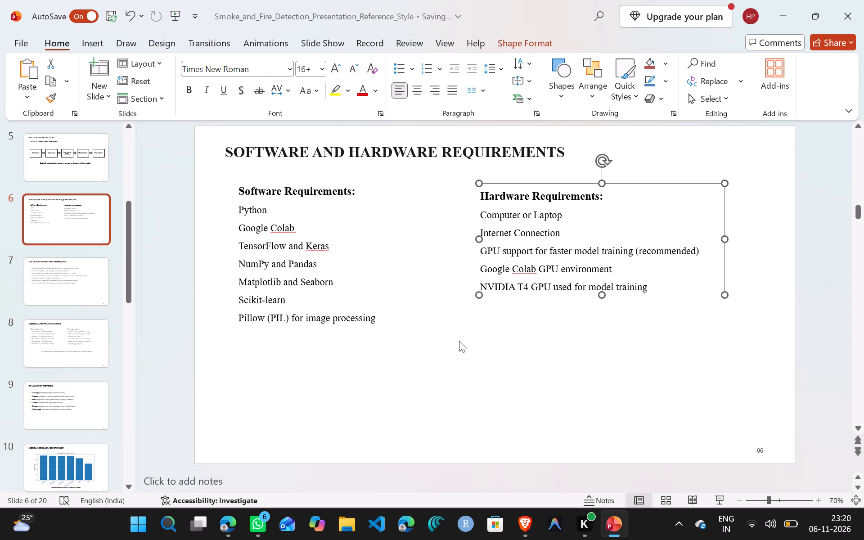
pyautogui.click(459, 341)
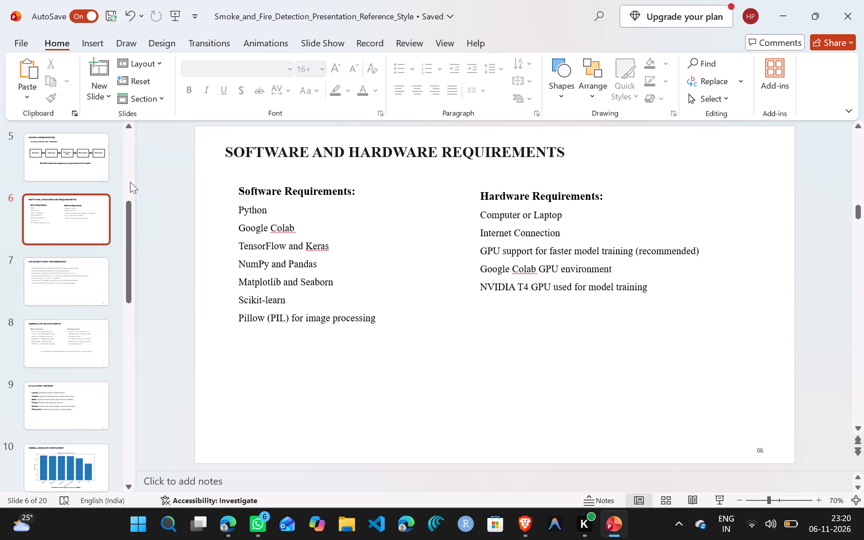
# Open the System Architecture slide to check its image classification workflow.
pyautogui.click(77, 154)
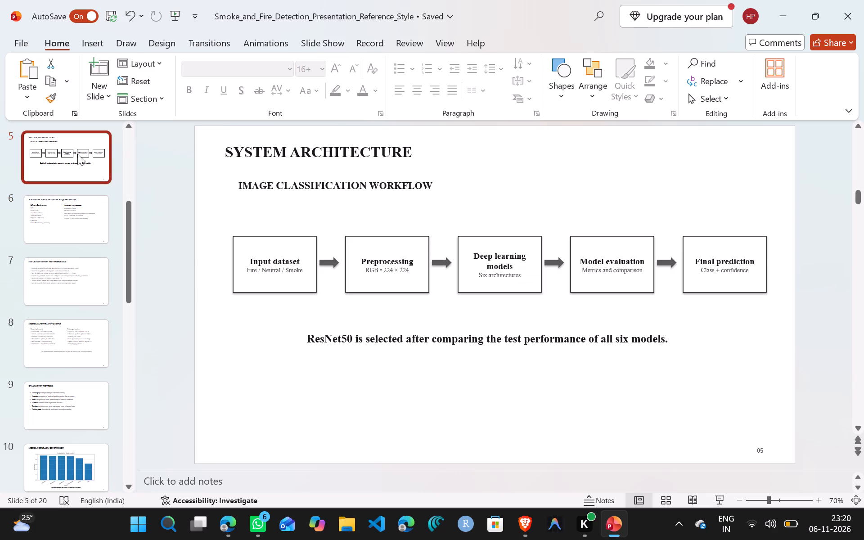
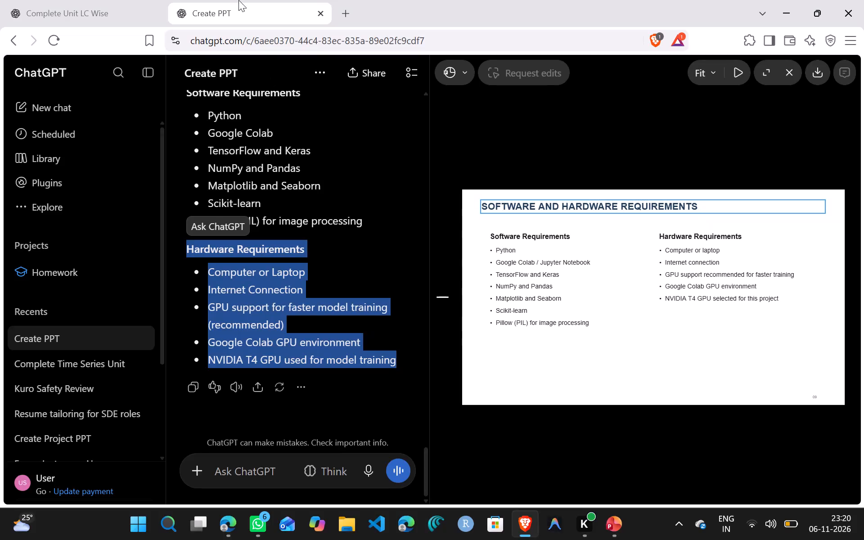
pyautogui.click(344, 13)
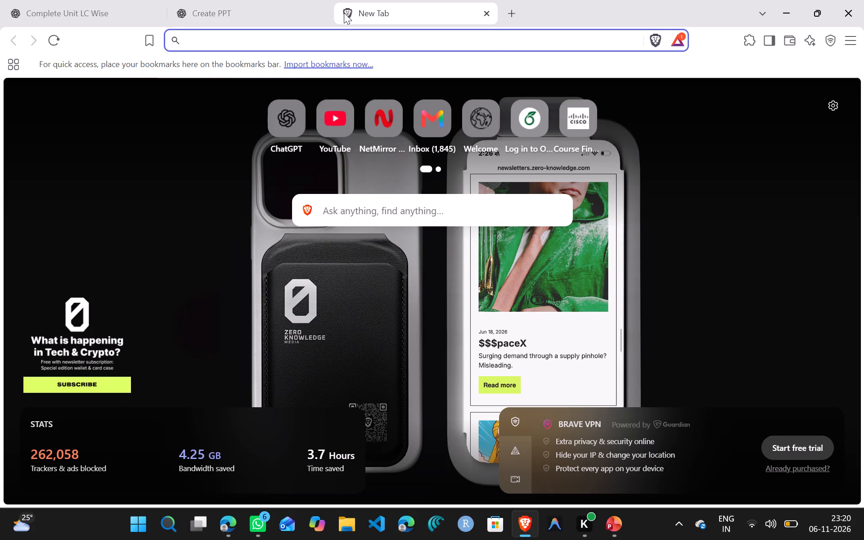
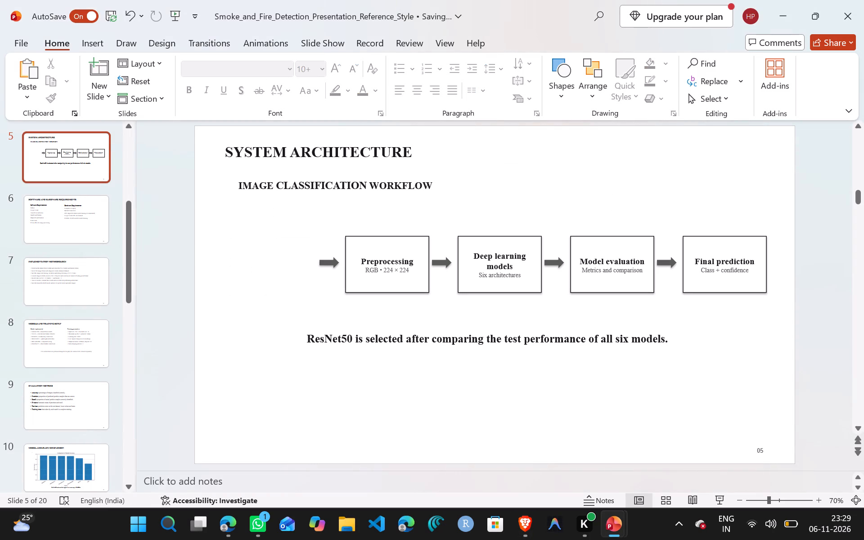
pyautogui.keyDown('ctrl'); pyautogui.click(329, 261); pyautogui.keyUp('ctrl')
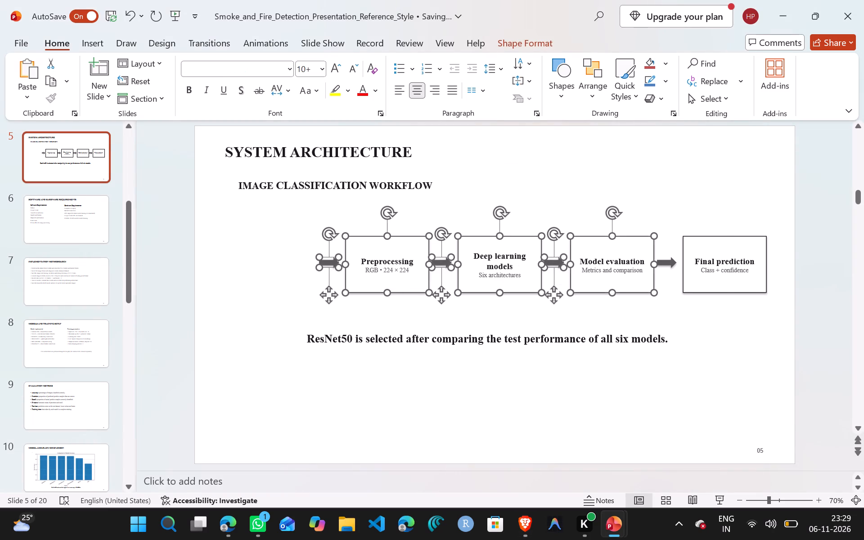
pyautogui.press('Delete')
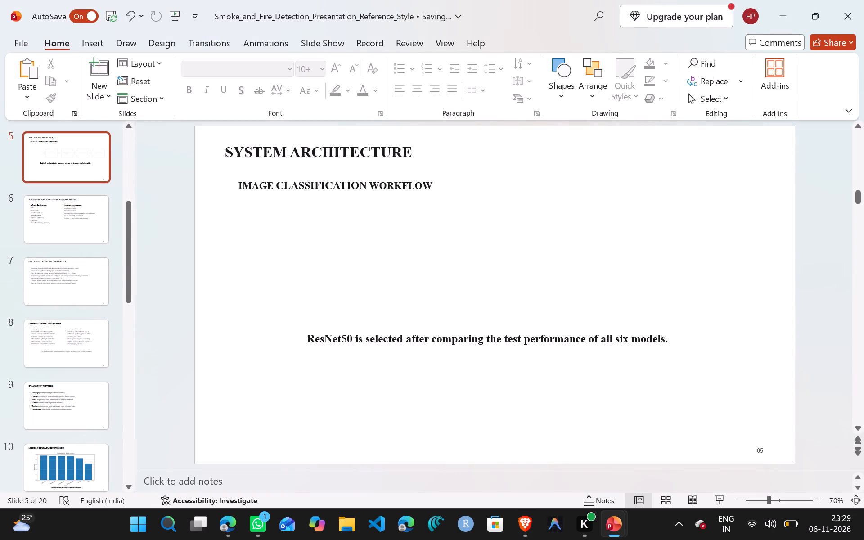
# Paste the copied System Architecture image onto slide 5.
pyautogui.rightClick(346, 284)
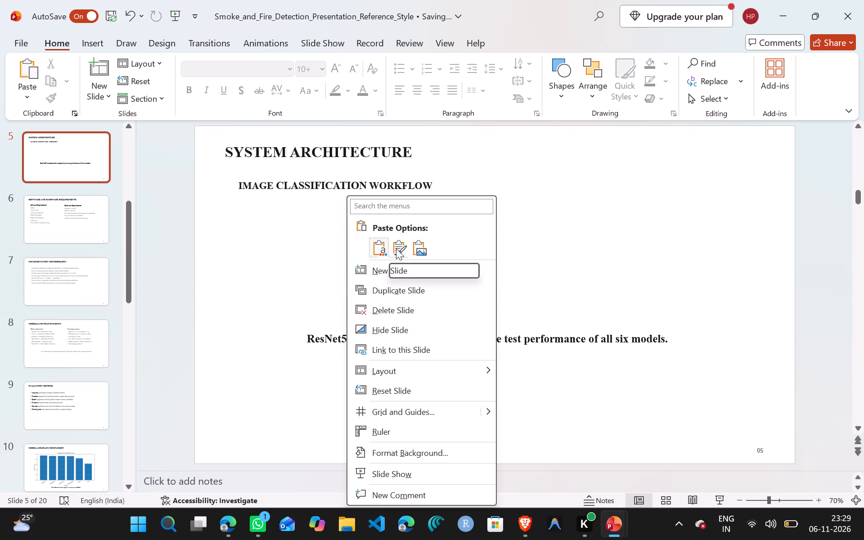
pyautogui.click(317, 249)
pyautogui.hotkey('ctrl', 'v')
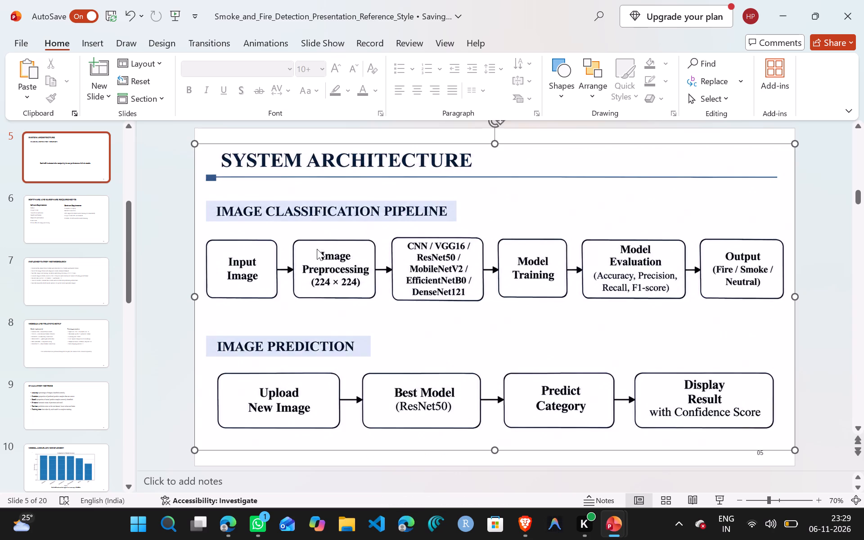
pyautogui.press('shift+super+s')
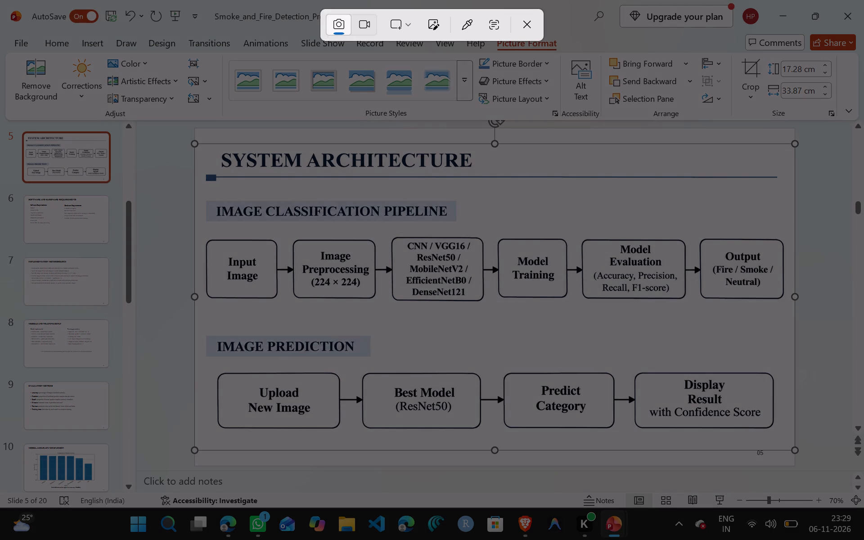
pyautogui.click(721, 296)
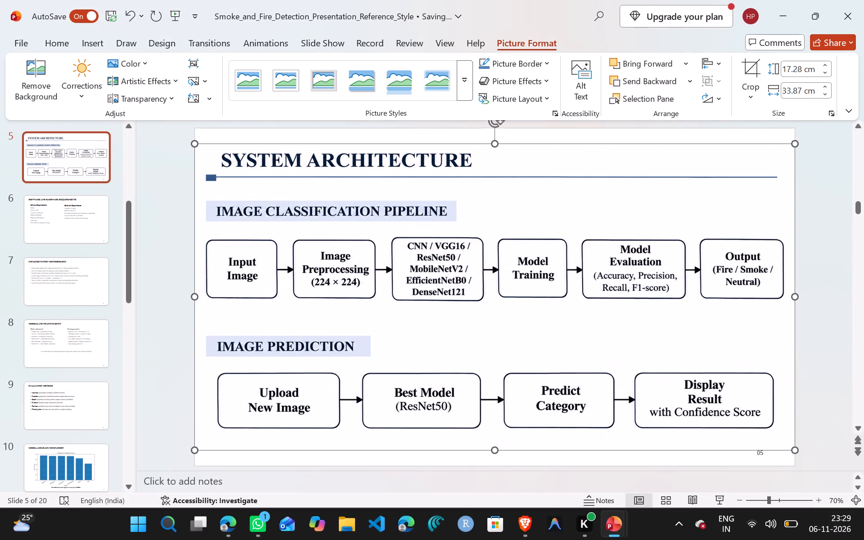
# Start cropping the pasted image and squeeze its top edge down to just below the slide's SYSTEM ARCHITECTURE title.
pyautogui.rightClick(631, 310)
pyautogui.click(679, 332)
pyautogui.moveTo(493, 141); pyautogui.dragTo(501, 166)
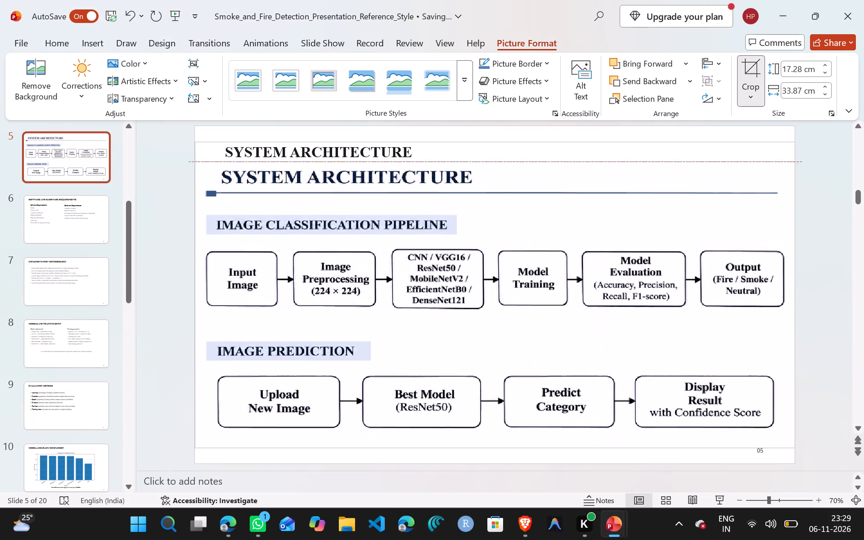
pyautogui.moveTo(501, 166); pyautogui.dragTo(499, 159)
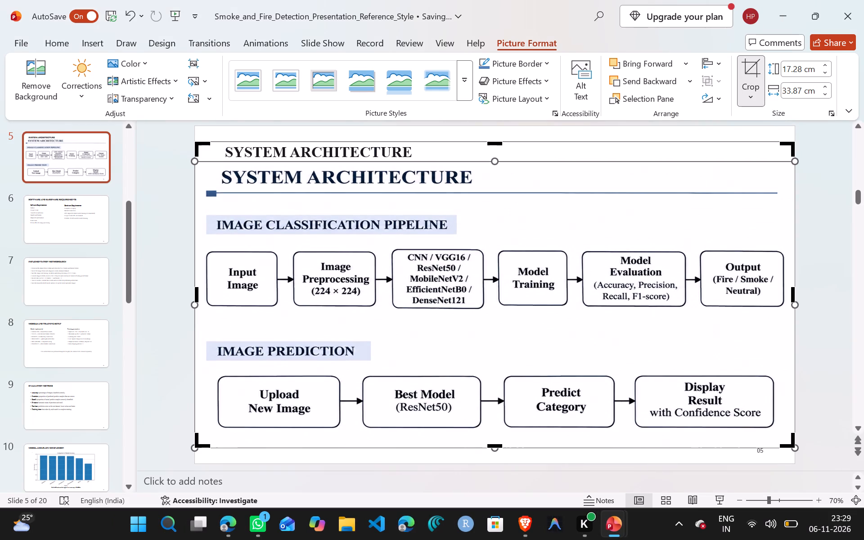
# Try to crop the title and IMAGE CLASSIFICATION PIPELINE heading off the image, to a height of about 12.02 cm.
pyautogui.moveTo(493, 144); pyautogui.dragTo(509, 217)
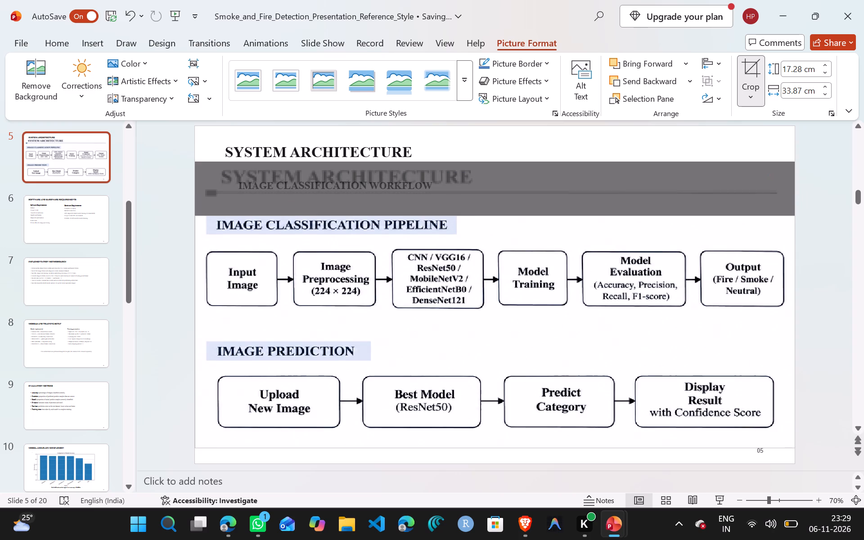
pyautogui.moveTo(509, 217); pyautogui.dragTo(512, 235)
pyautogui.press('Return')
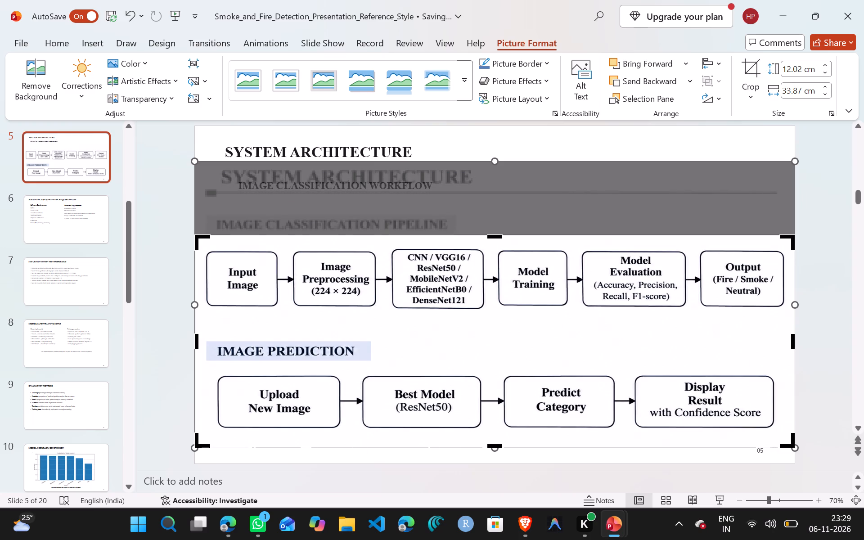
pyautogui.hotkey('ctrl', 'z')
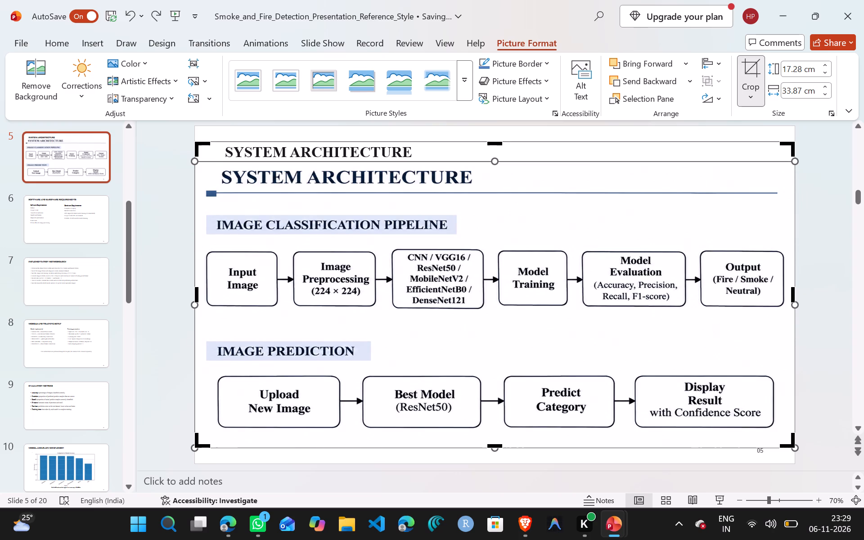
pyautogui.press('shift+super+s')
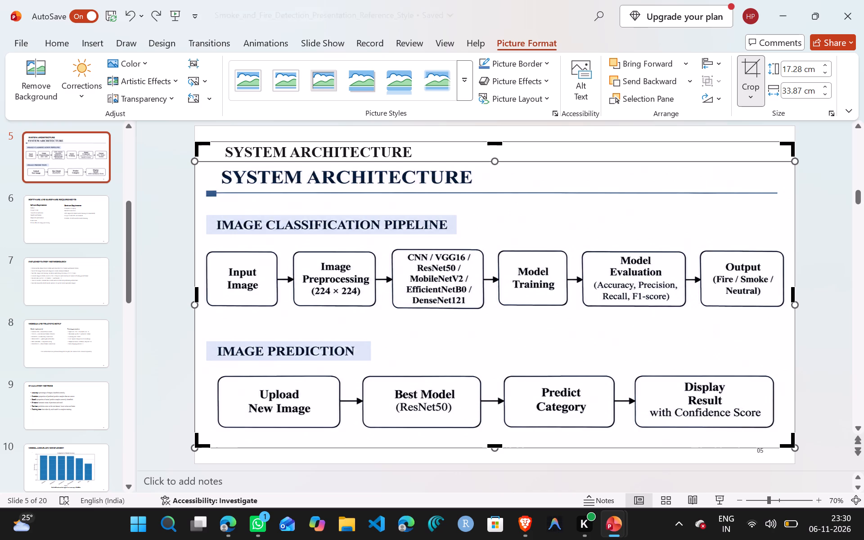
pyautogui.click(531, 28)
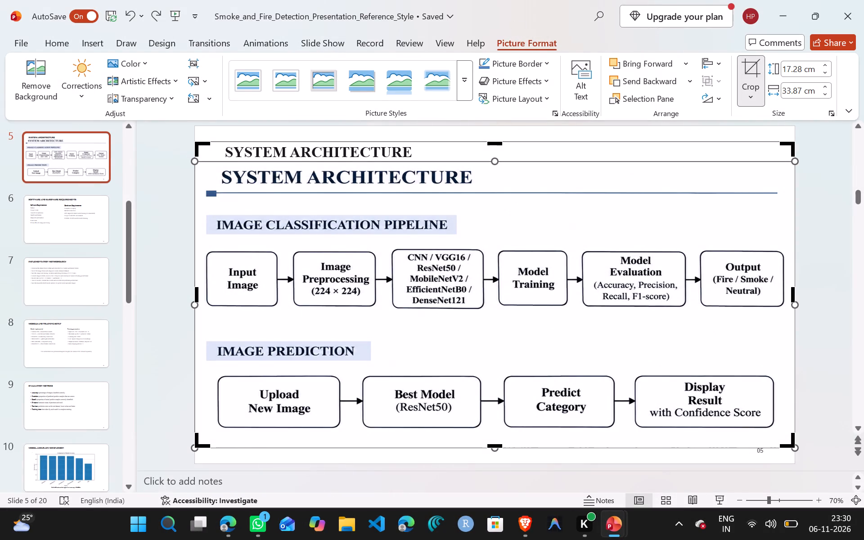
# Crop the title and IMAGE CLASSIFICATION PIPELINE heading off the image's top, leaving it about 11.84 cm high.
pyautogui.moveTo(492, 145); pyautogui.dragTo(482, 233)
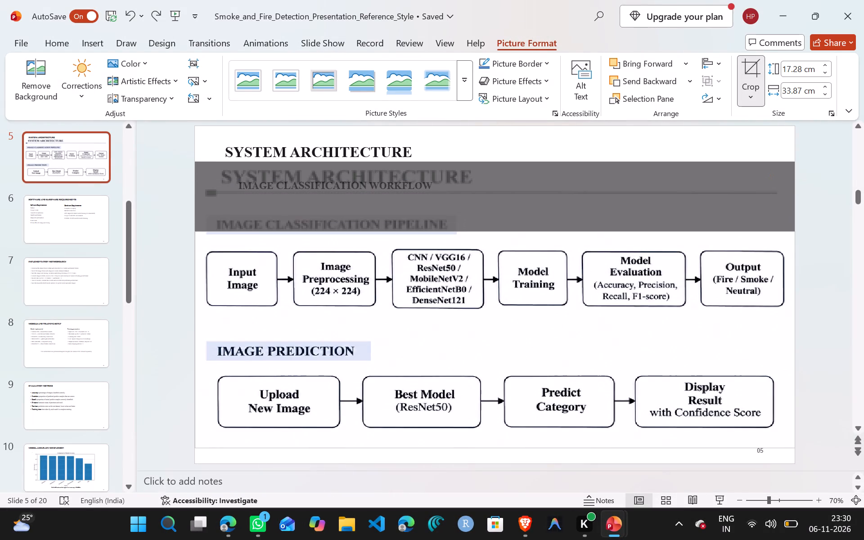
pyautogui.moveTo(482, 233); pyautogui.dragTo(483, 238)
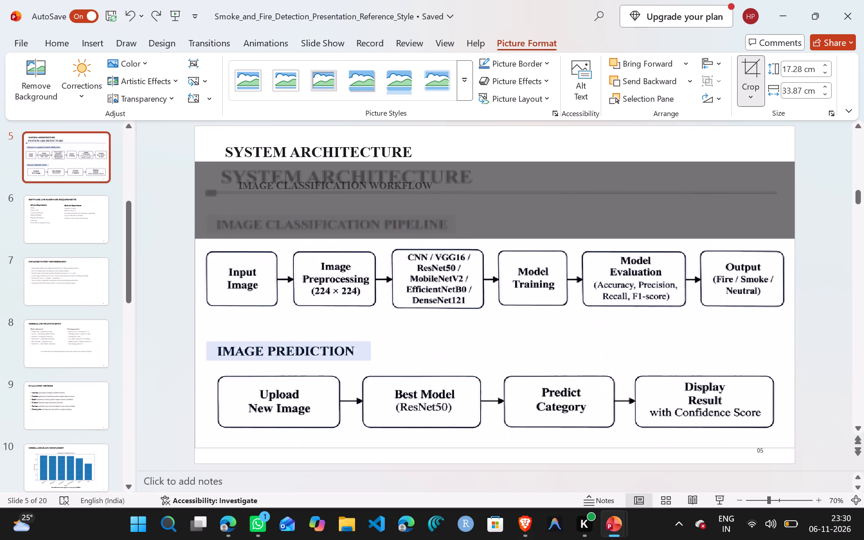
pyautogui.moveTo(483, 238); pyautogui.dragTo(482, 238)
pyautogui.press('Return')
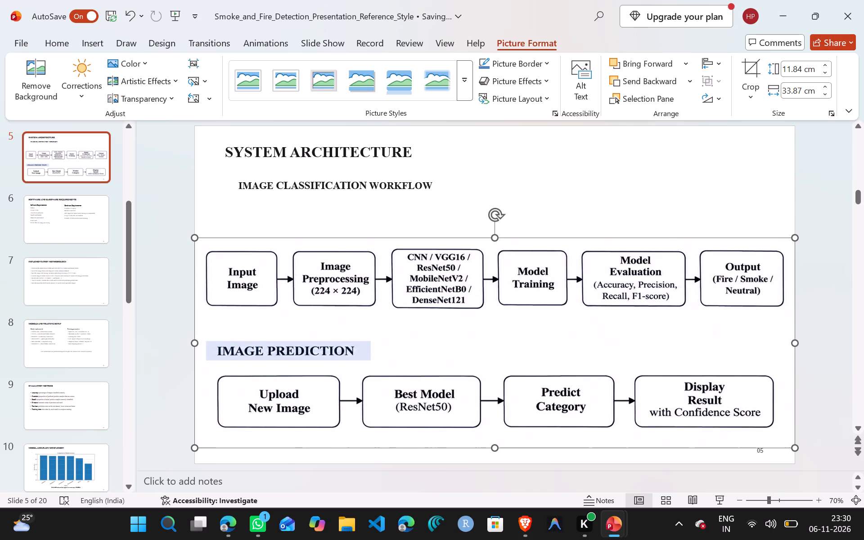
# Move the image up under the IMAGE CLASSIFICATION WORKFLOW heading and resize it to about 5.24 cm high by 31.47 cm wide.
pyautogui.moveTo(488, 287); pyautogui.dragTo(495, 251)
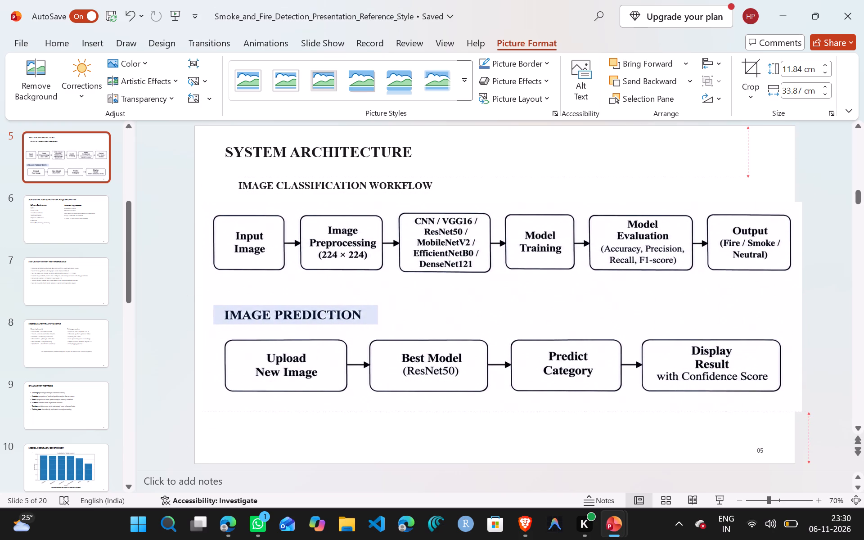
pyautogui.moveTo(495, 251); pyautogui.dragTo(495, 254)
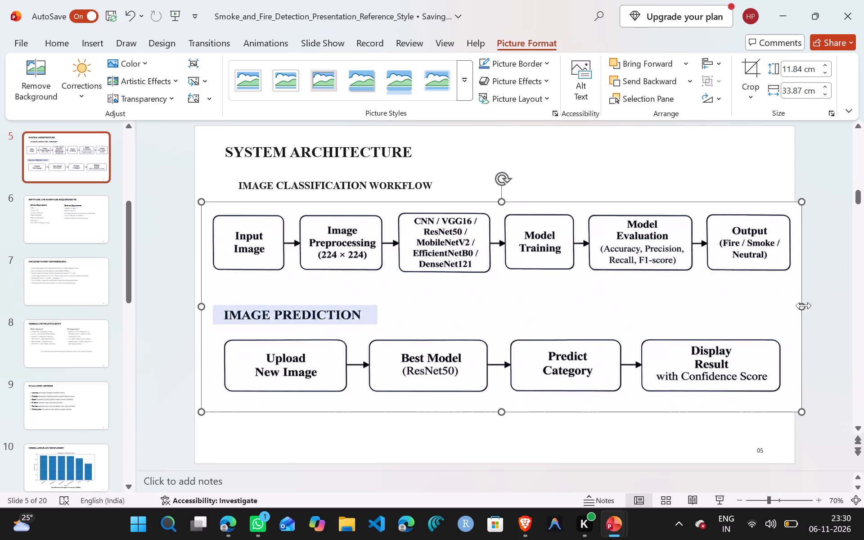
pyautogui.moveTo(804, 306); pyautogui.dragTo(778, 311)
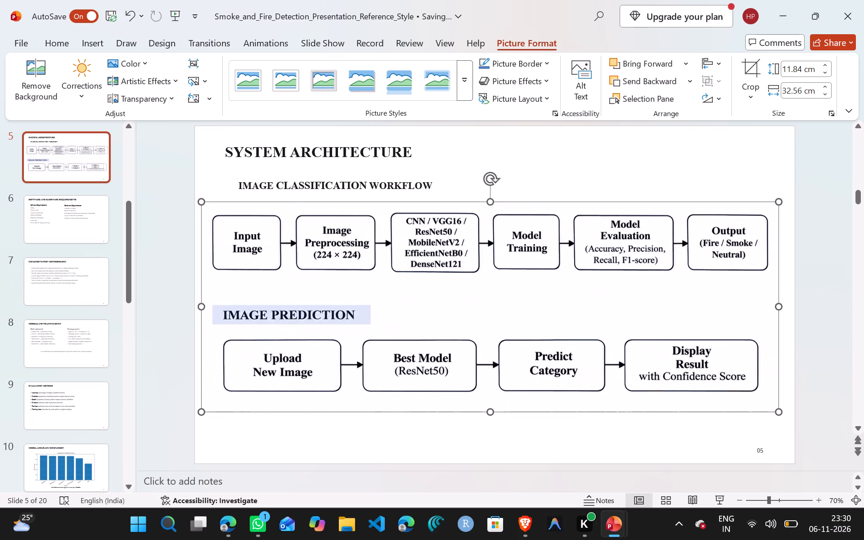
pyautogui.moveTo(203, 305); pyautogui.dragTo(218, 307)
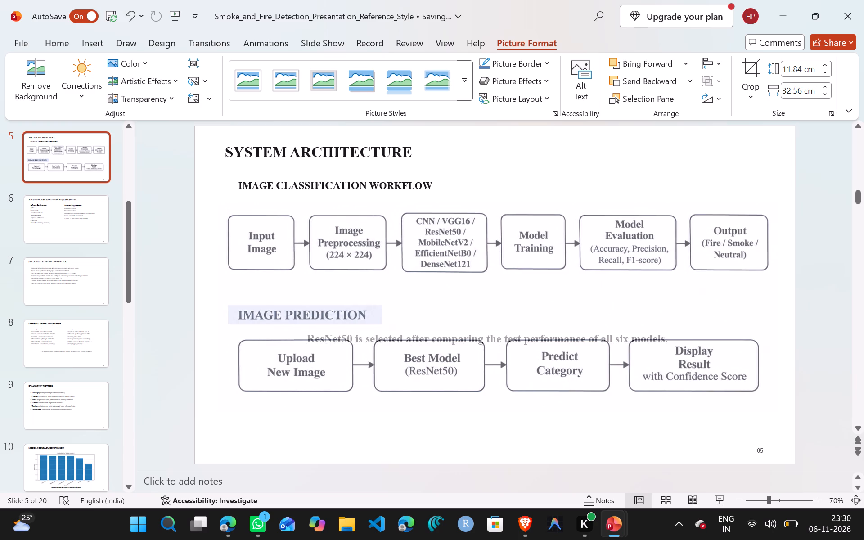
pyautogui.moveTo(218, 307); pyautogui.dragTo(221, 307)
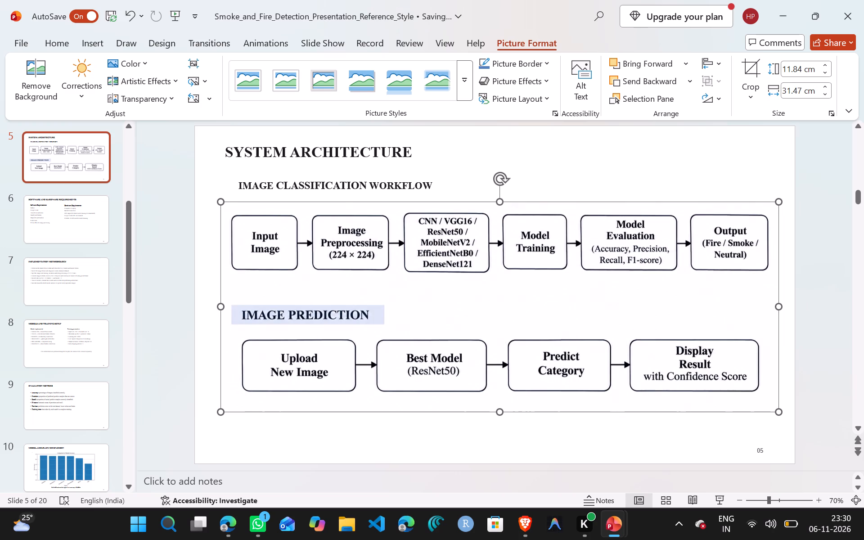
pyautogui.moveTo(500, 412); pyautogui.dragTo(509, 296)
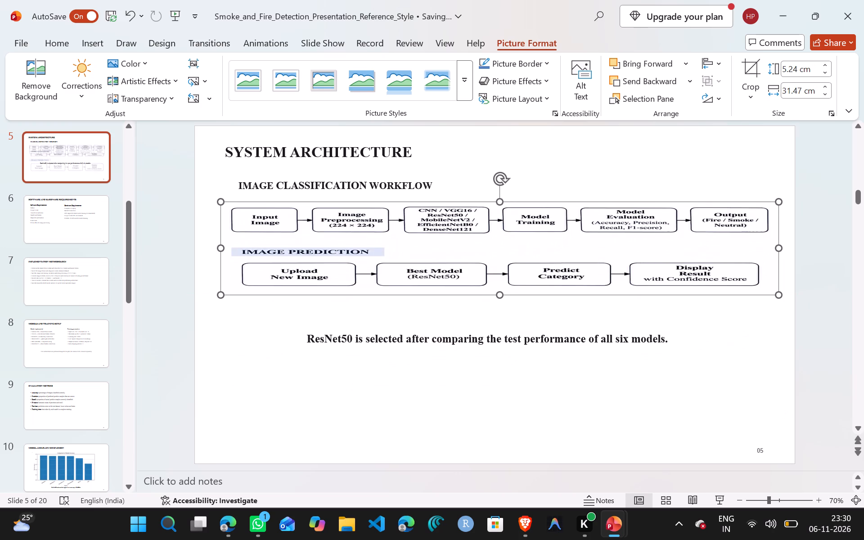
# Delete the text box stating that ResNet50 is selected after comparing all six models.
pyautogui.click(493, 345)
pyautogui.click(506, 329)
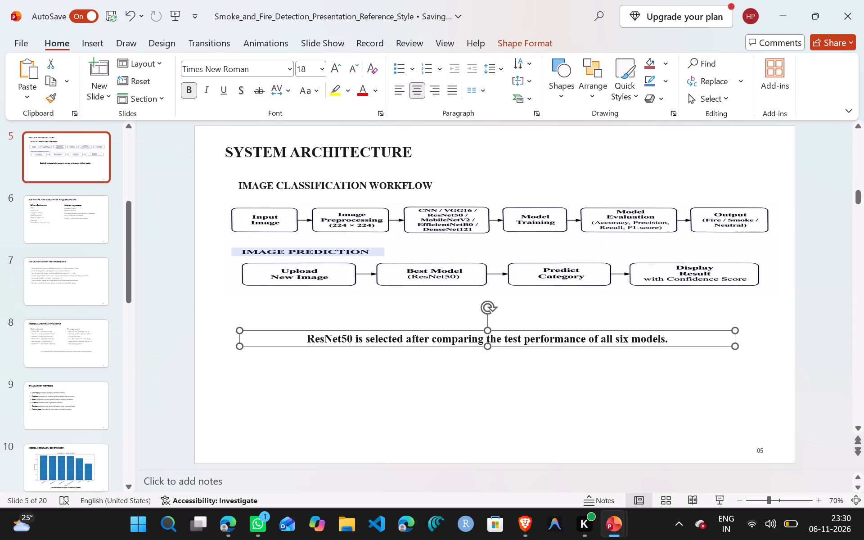
pyautogui.press('Delete')
# Duplicate the workflow image and place the copy directly below the original, aligned with its side edges.
pyautogui.click(433, 261)
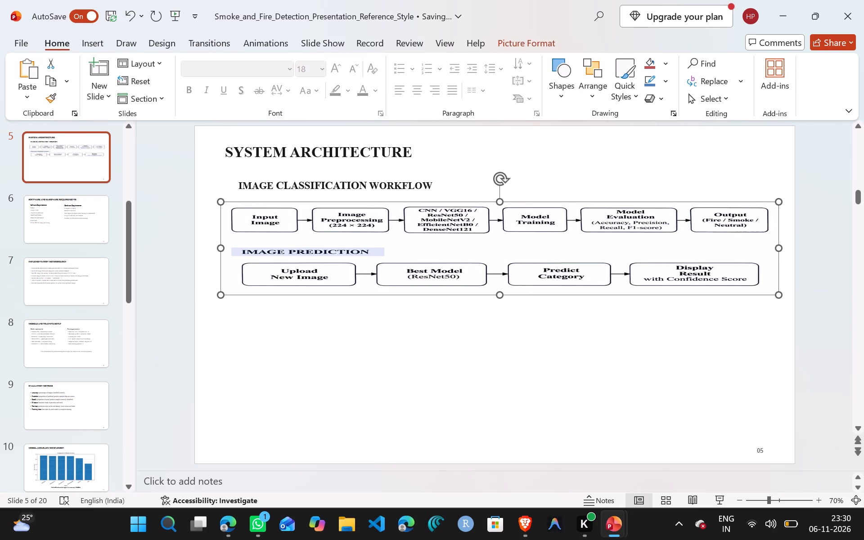
pyautogui.rightClick(443, 256)
pyautogui.click(468, 249)
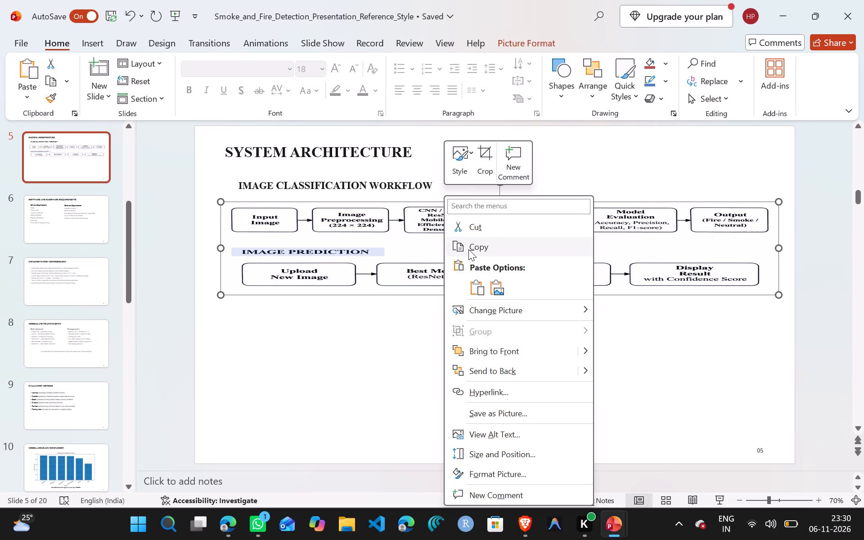
pyautogui.click(409, 364)
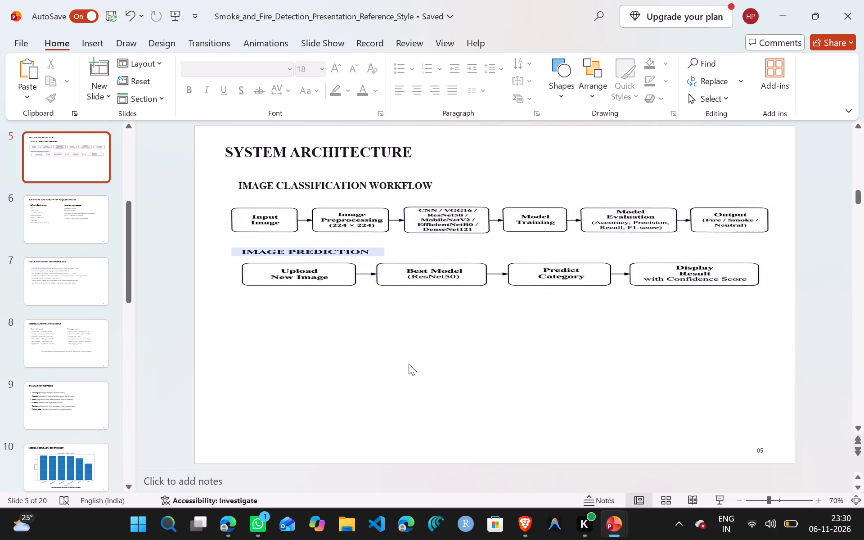
pyautogui.press('space')
pyautogui.hotkey('ctrl', 'v')
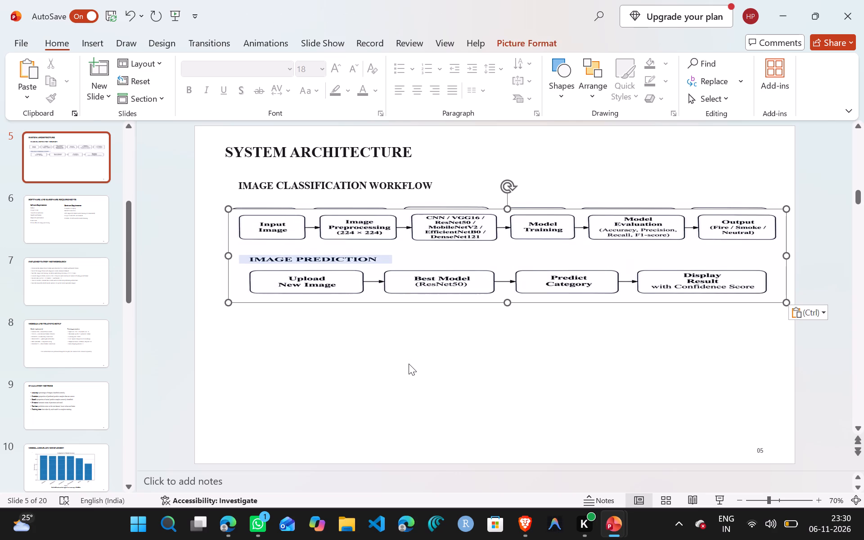
pyautogui.moveTo(491, 272); pyautogui.dragTo(463, 378)
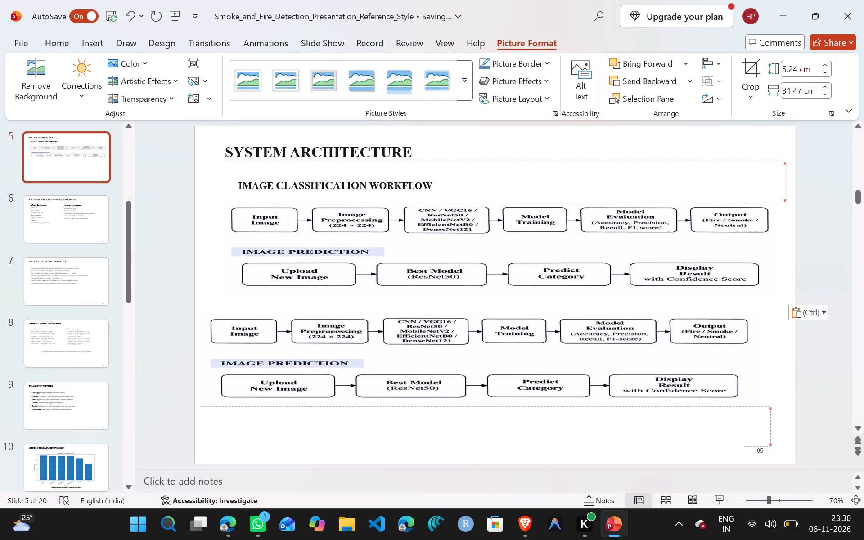
pyautogui.moveTo(463, 378); pyautogui.dragTo(483, 374)
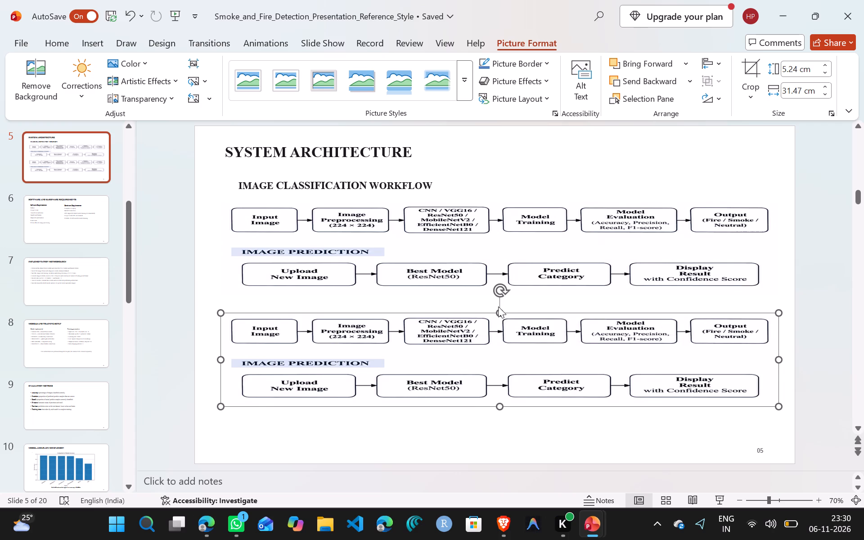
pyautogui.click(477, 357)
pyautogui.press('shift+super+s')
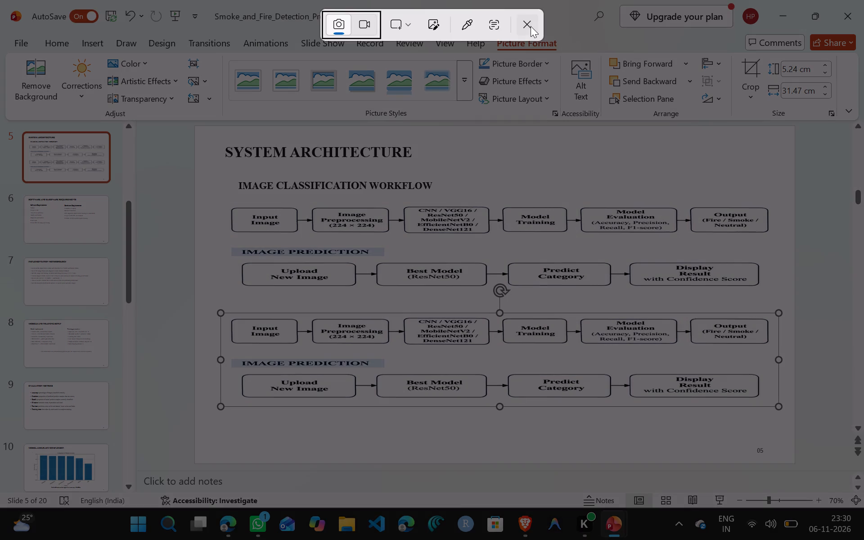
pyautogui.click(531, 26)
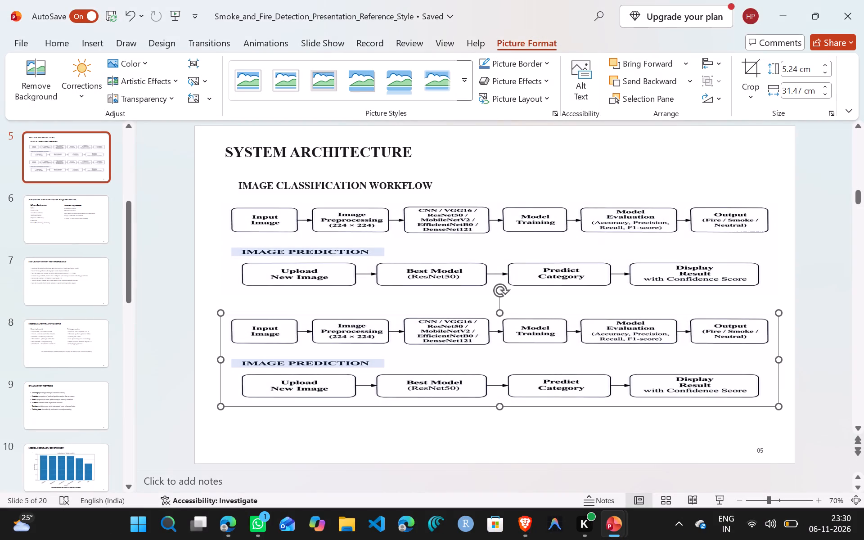
# Crop the prediction part off the bottom of the upper workflow image, leaving the classification row about 2.47 cm high.
pyautogui.click(468, 254)
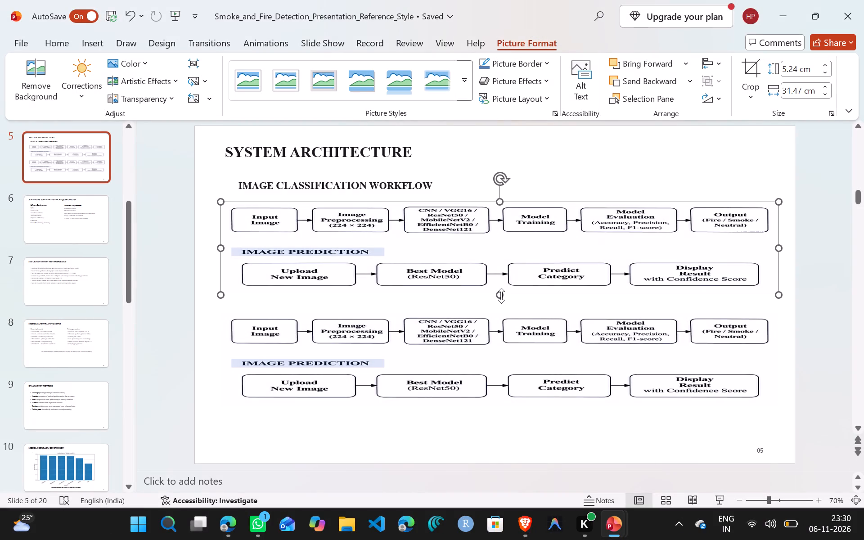
pyautogui.rightClick(478, 220)
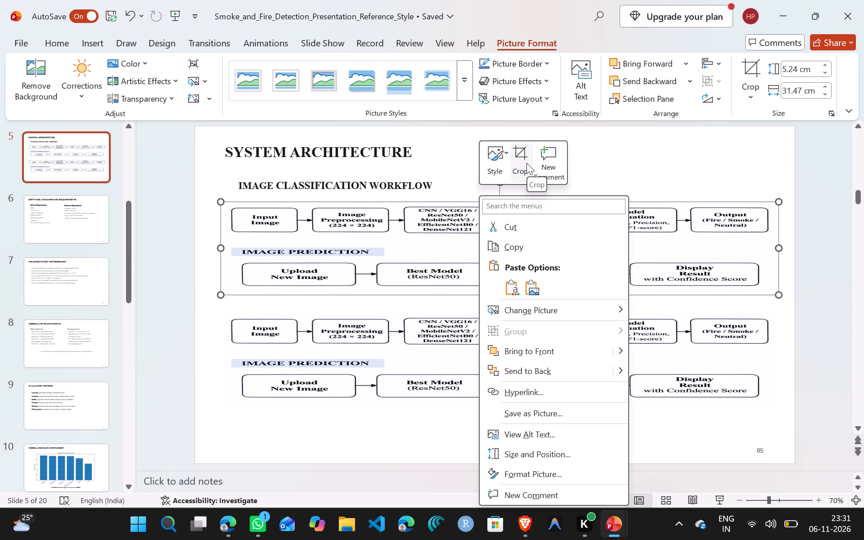
pyautogui.click(304, 298)
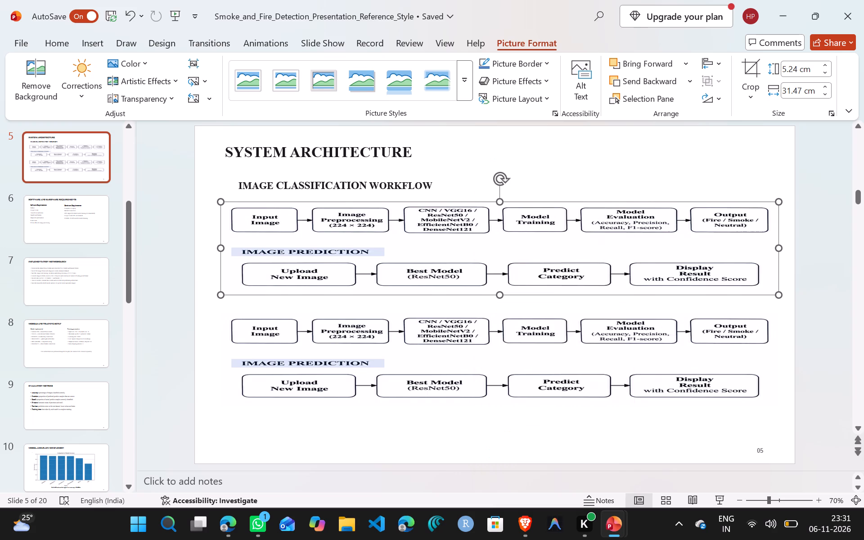
pyautogui.click(462, 239)
pyautogui.click(483, 244)
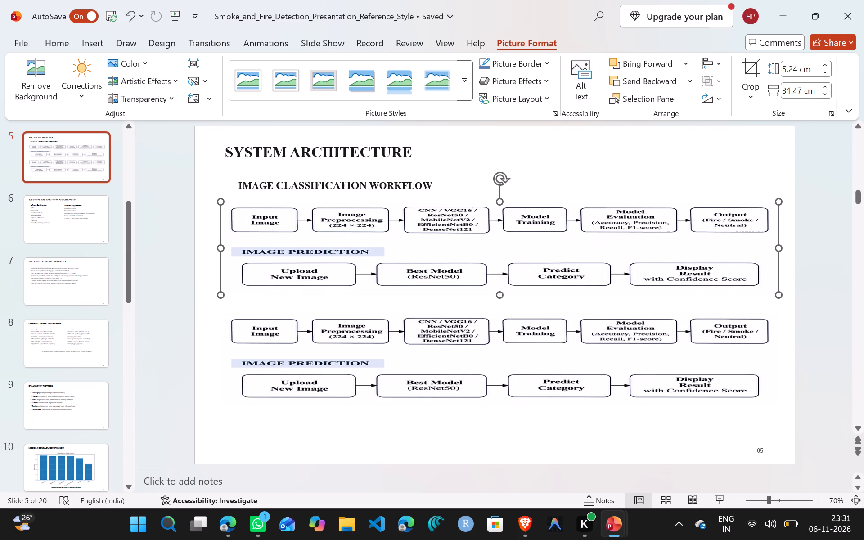
pyautogui.rightClick(510, 267)
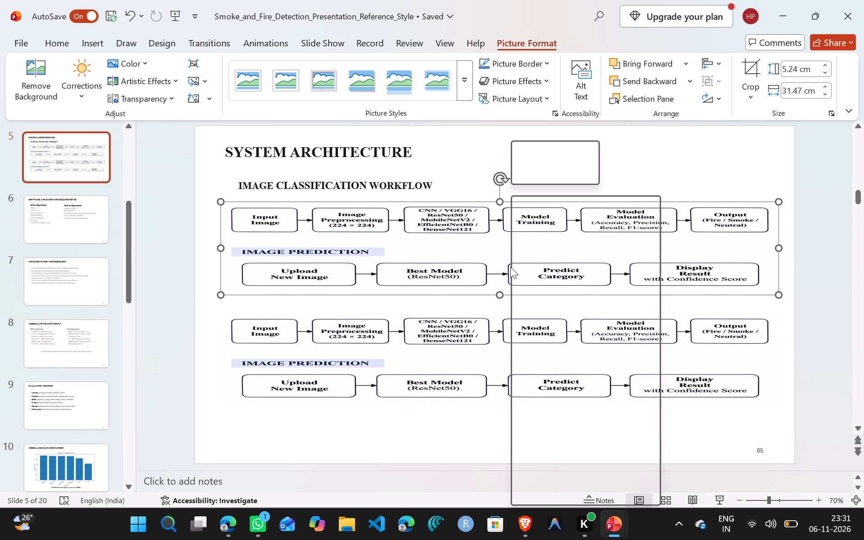
pyautogui.click(553, 161)
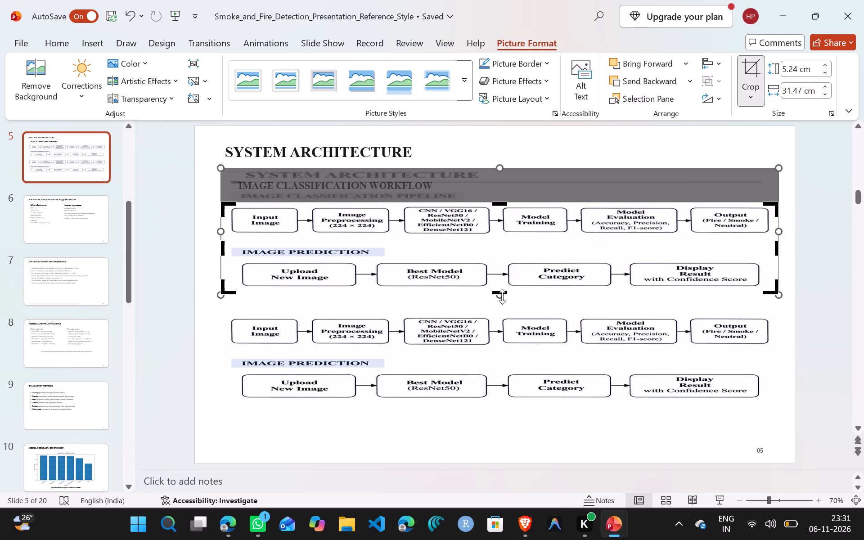
pyautogui.moveTo(499, 292); pyautogui.dragTo(503, 264)
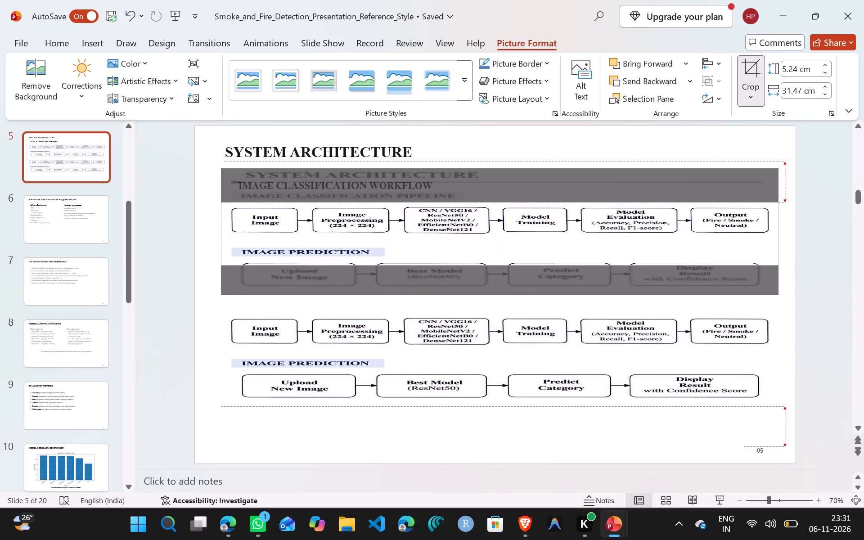
pyautogui.moveTo(503, 264); pyautogui.dragTo(505, 246)
pyautogui.press('Return')
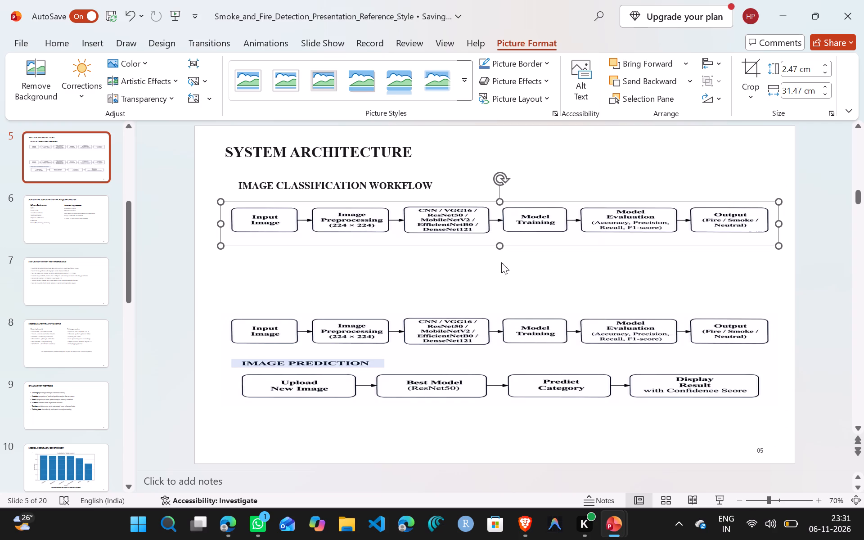
# Stretch the cropped classification row downward to about 5.24 cm high, keeping its width.
pyautogui.moveTo(502, 243); pyautogui.dragTo(502, 281)
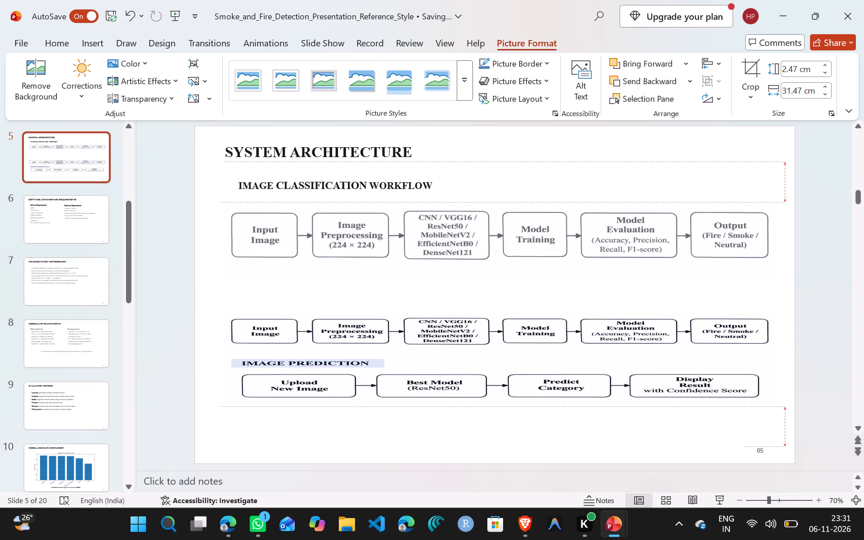
pyautogui.moveTo(502, 281); pyautogui.dragTo(502, 296)
# Crop the classification row and IMAGE PREDICTION label off the top of the lower image, leaving it about 2.05 cm high.
pyautogui.click(494, 356)
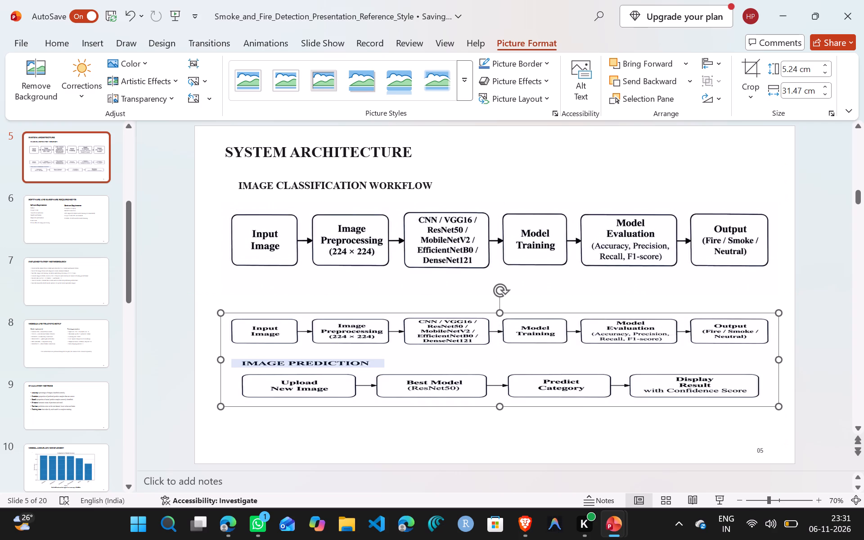
pyautogui.rightClick(494, 356)
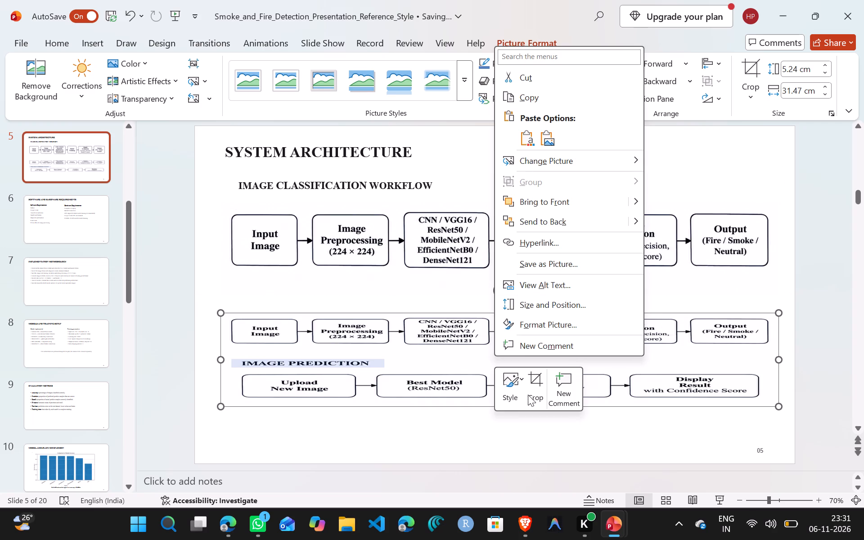
pyautogui.click(532, 393)
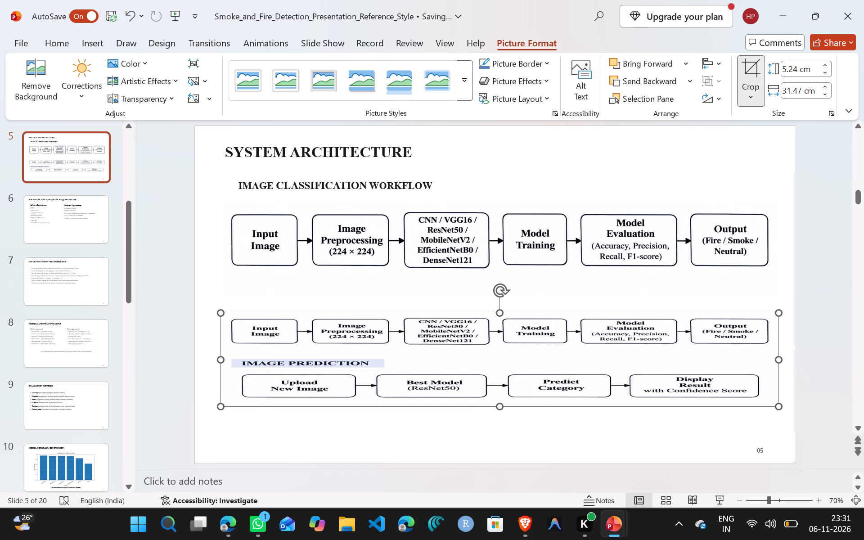
pyautogui.moveTo(504, 315); pyautogui.dragTo(511, 357)
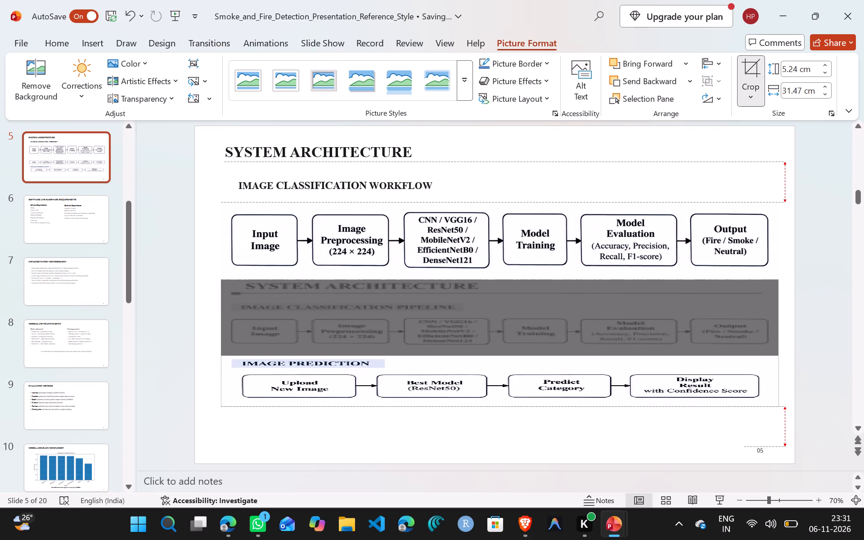
pyautogui.moveTo(511, 357); pyautogui.dragTo(513, 370)
pyautogui.hotkey('shift', 'Return')
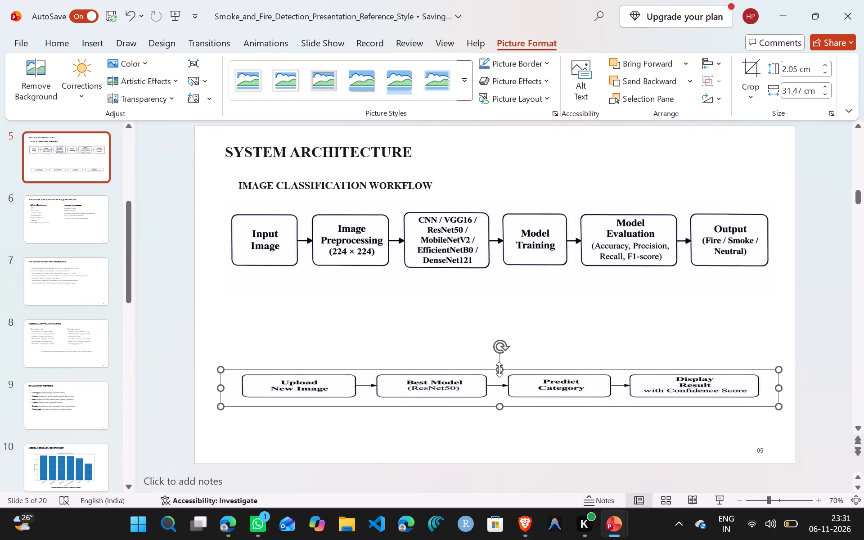
# Stretch the cropped prediction row upward so its boxes are about as tall as those in the classification row.
pyautogui.moveTo(499, 369); pyautogui.dragTo(499, 329)
pyautogui.click(423, 287)
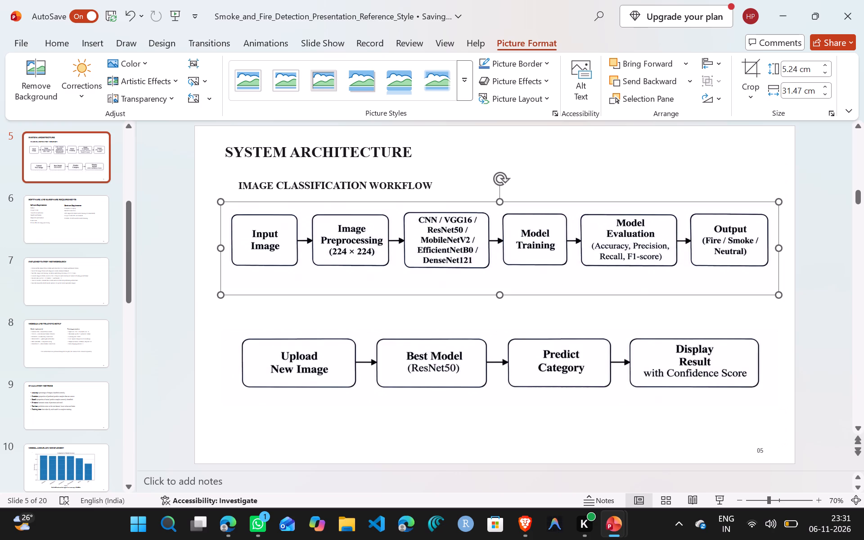
# Copy the IMAGE CLASSIFICATION WORKFLOW heading and place the copy between the two rows, left-aligned with the original heading.
pyautogui.click(369, 177)
pyautogui.hotkey('ctrl', 'c')
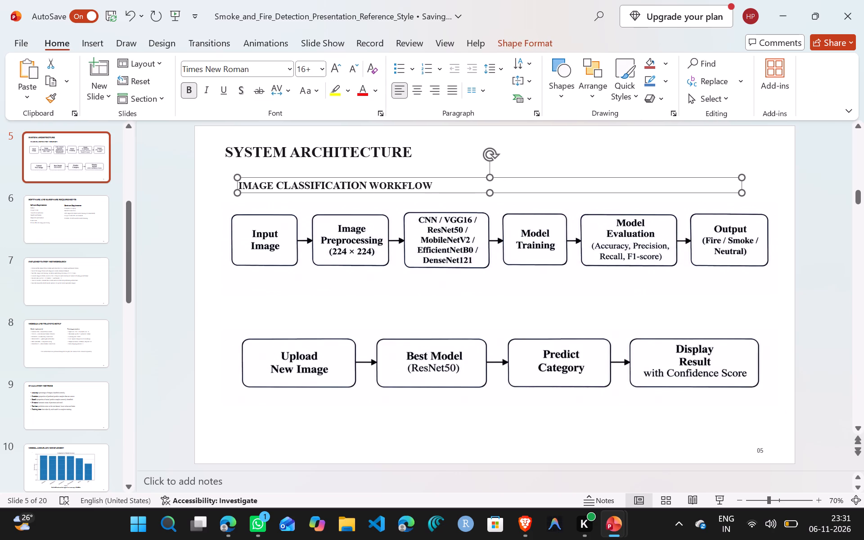
pyautogui.click(400, 302)
pyautogui.hotkey('ctrl', 'v')
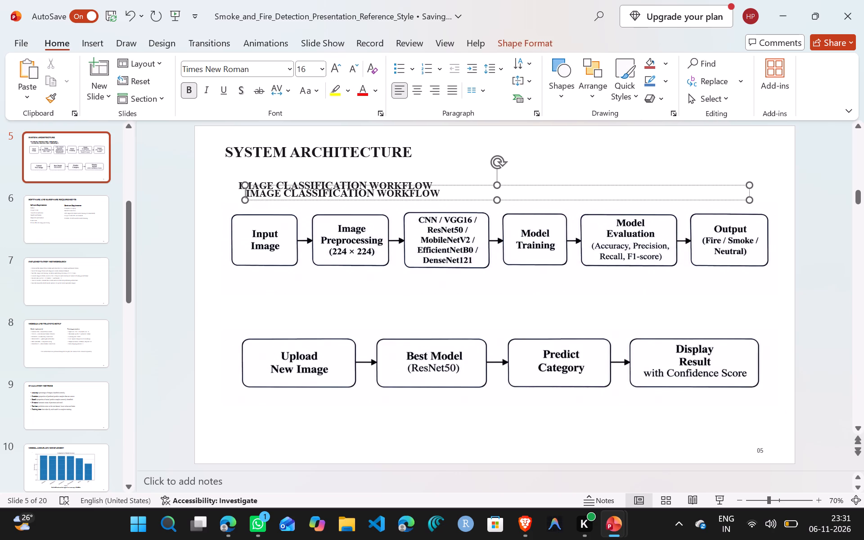
pyautogui.moveTo(445, 188); pyautogui.dragTo(437, 302)
pyautogui.click(441, 309)
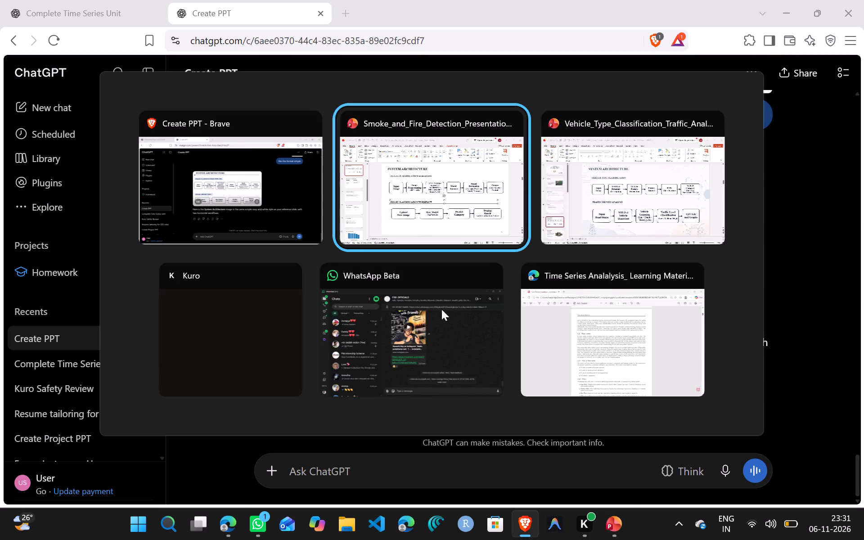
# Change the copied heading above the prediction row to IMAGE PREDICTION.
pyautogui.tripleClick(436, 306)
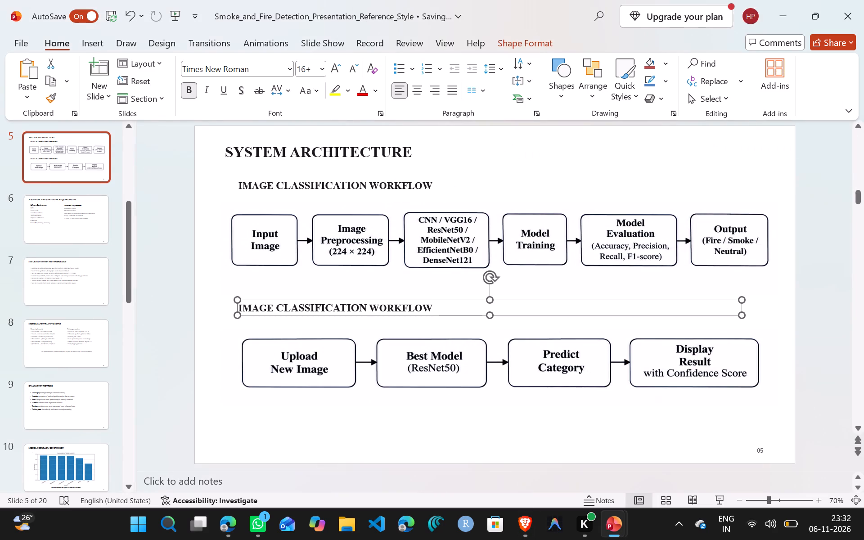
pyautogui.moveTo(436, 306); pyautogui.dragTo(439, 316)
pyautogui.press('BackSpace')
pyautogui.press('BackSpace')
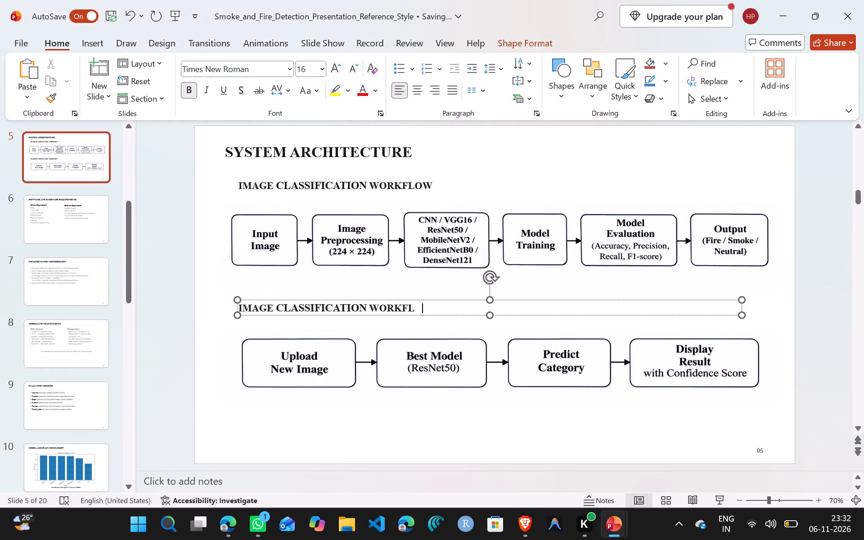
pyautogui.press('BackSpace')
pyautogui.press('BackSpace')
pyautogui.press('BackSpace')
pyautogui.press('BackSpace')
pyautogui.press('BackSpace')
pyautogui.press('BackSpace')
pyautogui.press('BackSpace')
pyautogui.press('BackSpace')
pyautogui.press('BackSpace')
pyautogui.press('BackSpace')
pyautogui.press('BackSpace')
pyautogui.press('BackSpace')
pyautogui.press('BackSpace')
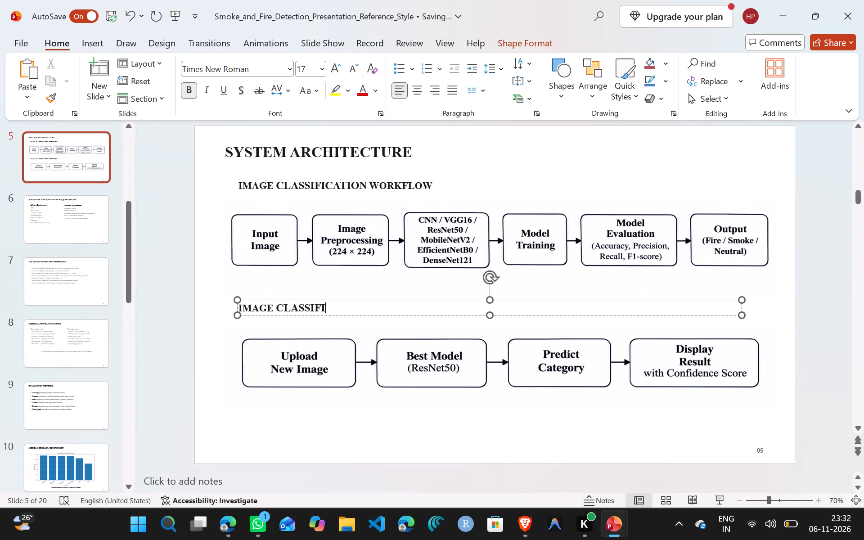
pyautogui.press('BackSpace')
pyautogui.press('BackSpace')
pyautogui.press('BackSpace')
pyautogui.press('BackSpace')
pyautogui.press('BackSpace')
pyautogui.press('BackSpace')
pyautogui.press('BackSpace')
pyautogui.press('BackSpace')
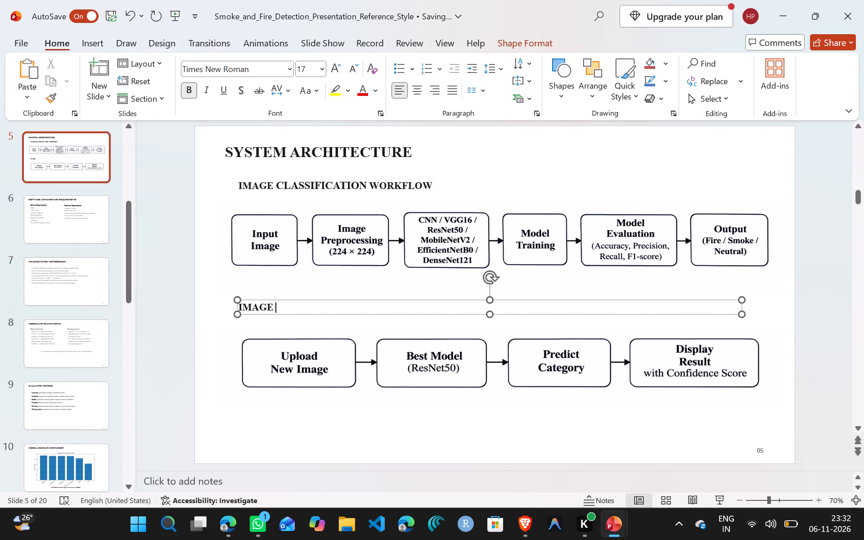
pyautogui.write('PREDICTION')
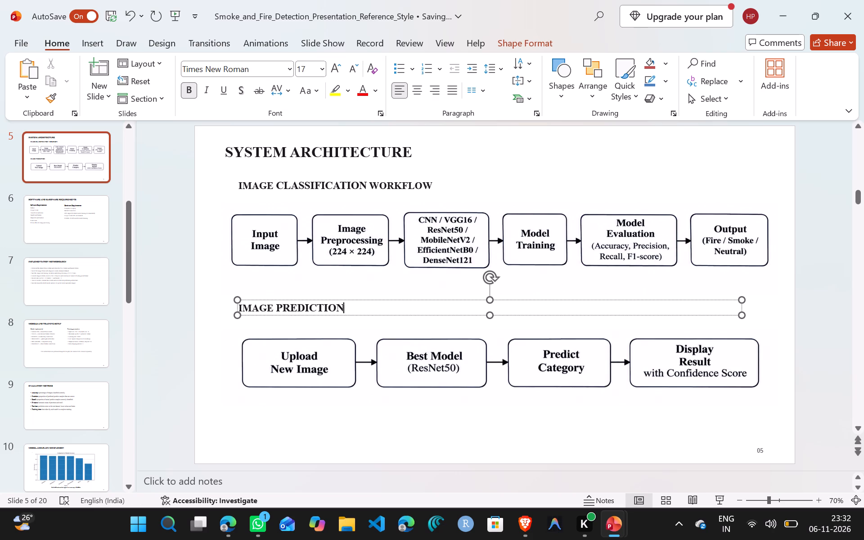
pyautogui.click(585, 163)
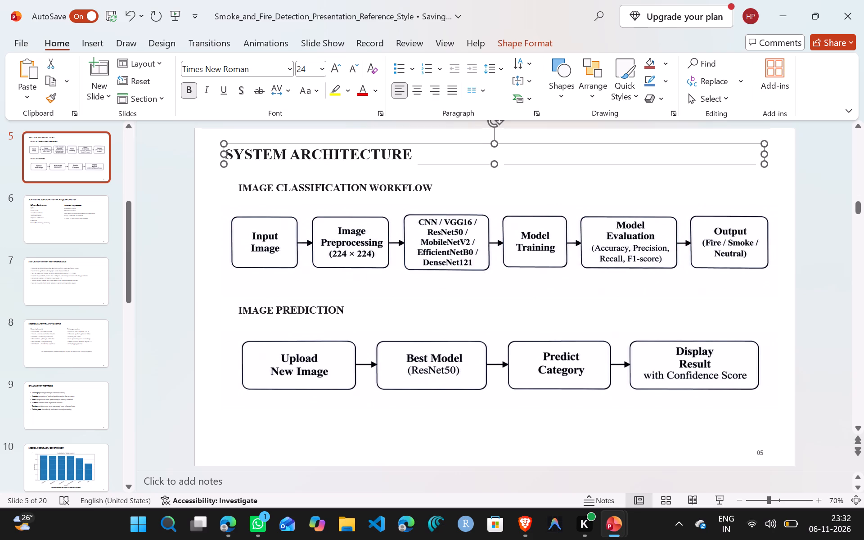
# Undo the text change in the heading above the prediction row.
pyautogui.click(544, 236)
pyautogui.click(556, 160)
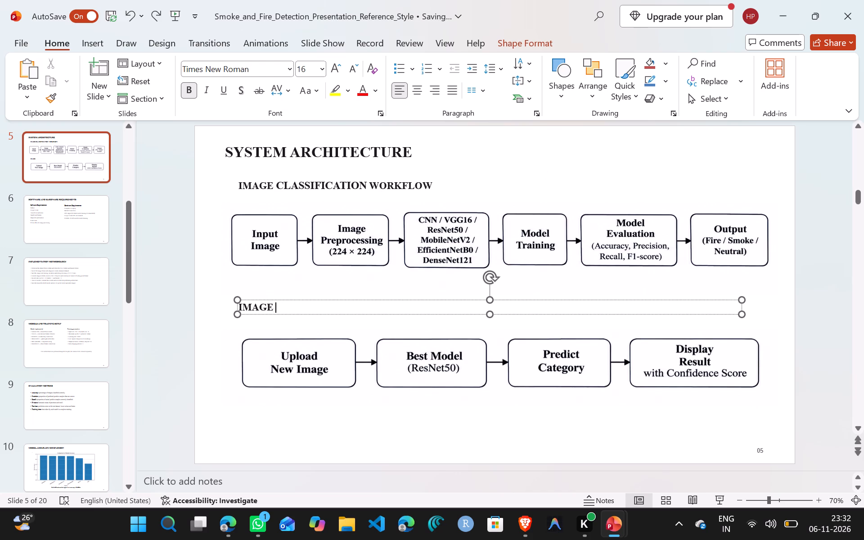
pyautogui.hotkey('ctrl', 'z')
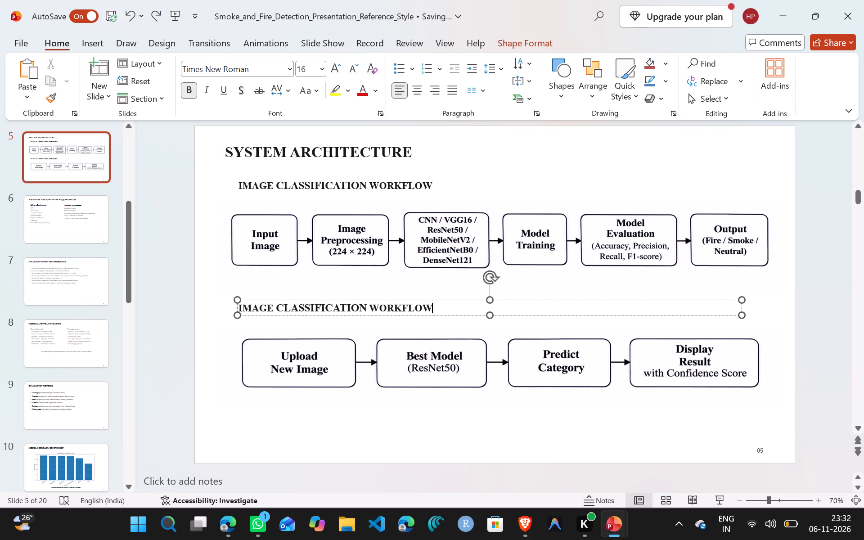
# Save the presentation.
pyautogui.hotkey('ctrl', 's')
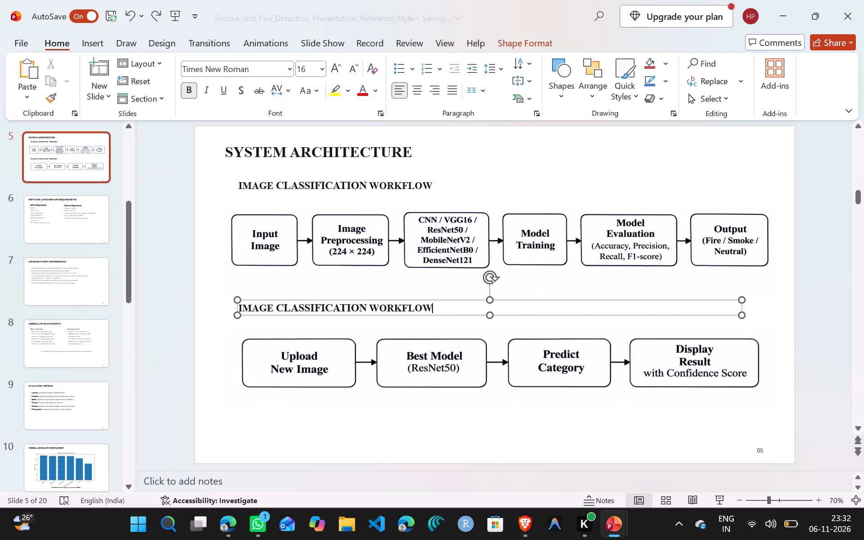
# Open slide 16, NEW IMAGE UPLOAD AND PREDICTION, for review.
pyautogui.scroll(-6, 99, 310)
pyautogui.scroll(1, 99, 310)
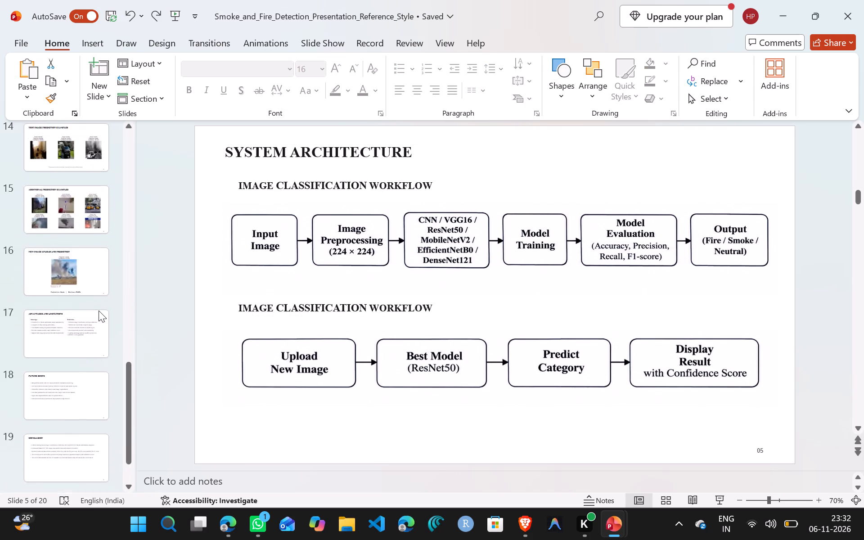
pyautogui.scroll(3, 99, 310)
pyautogui.click(60, 410)
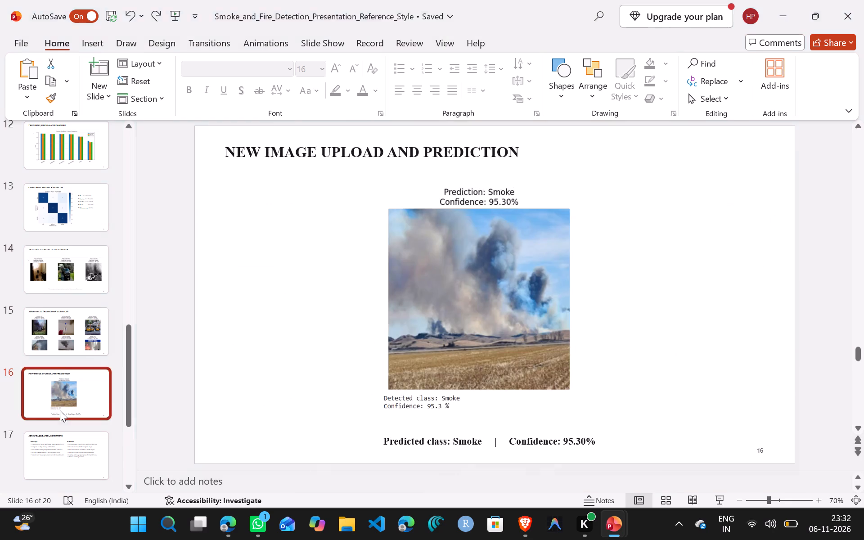